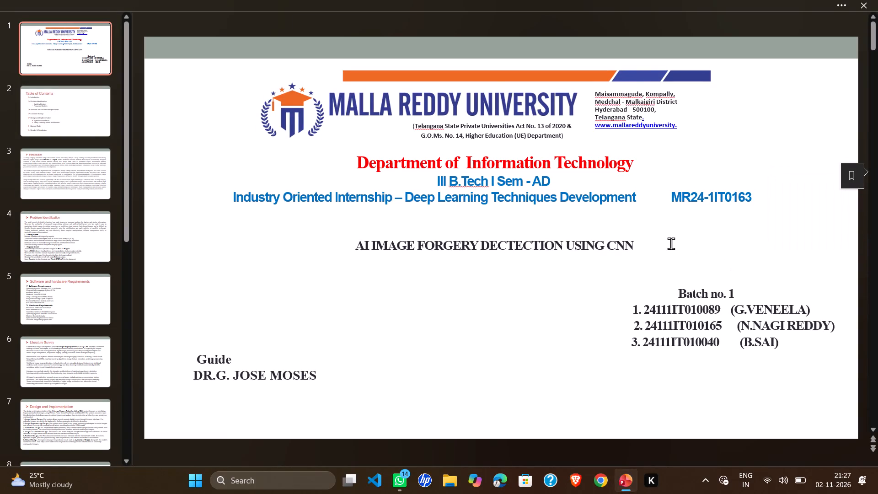
# Review the presentation slide by slide from the Table of Contents through to the closing THANK YOU! slide.
pyautogui.click(92, 104)
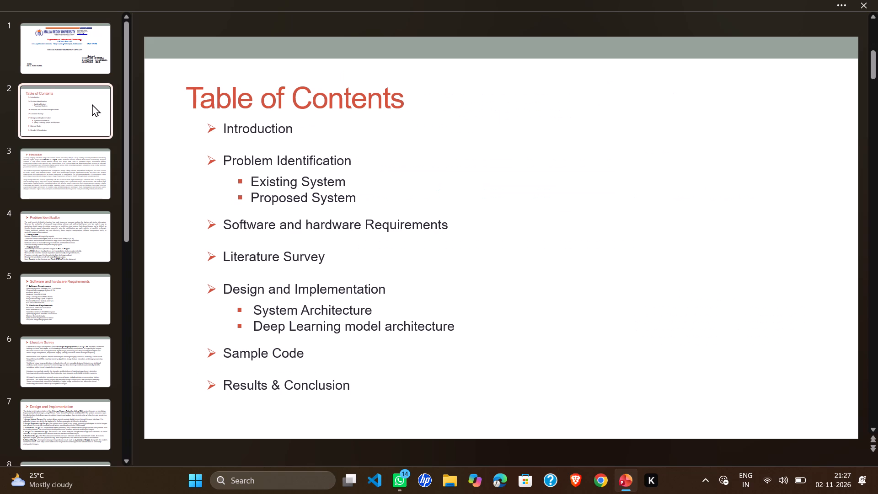
pyautogui.press('Down')
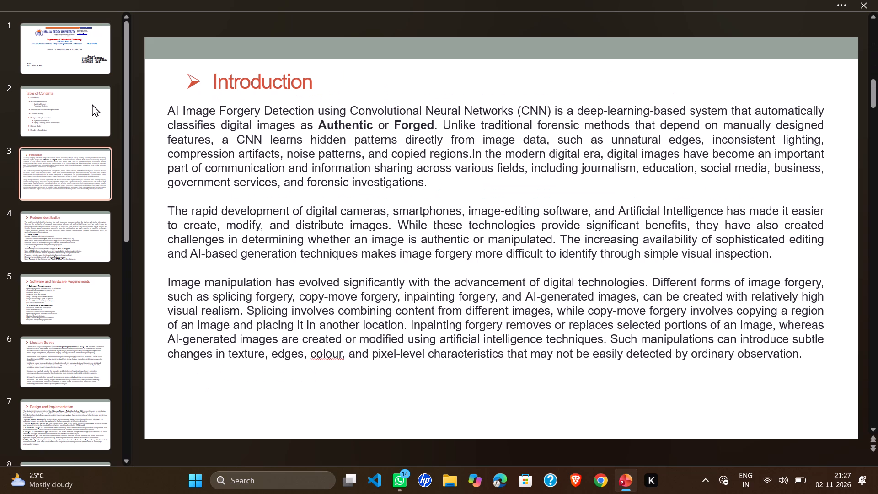
pyautogui.press('Down')
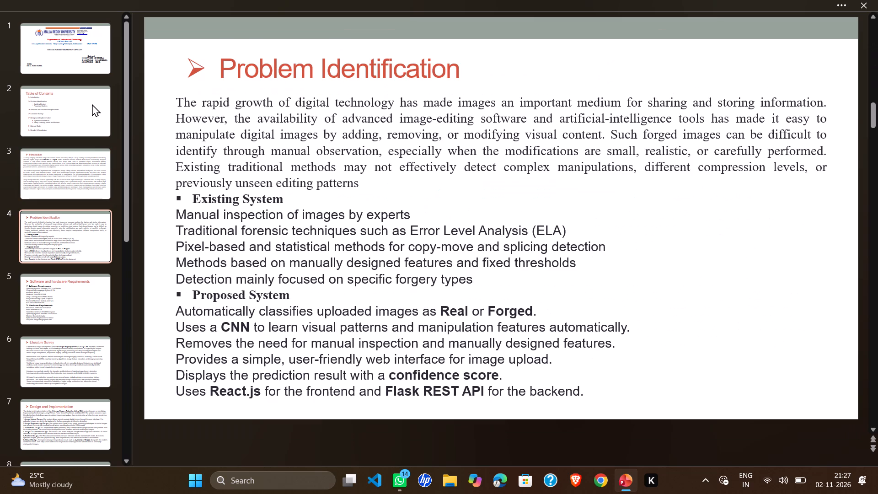
pyautogui.press('Down')
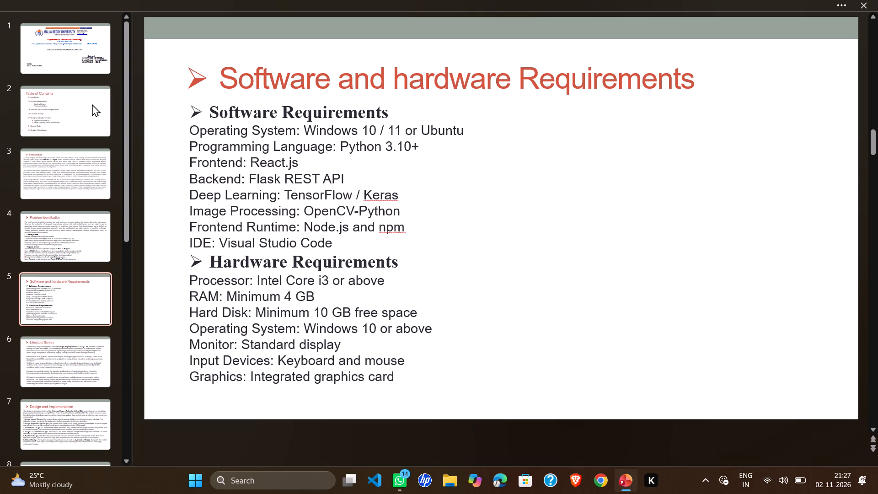
pyautogui.press('Down')
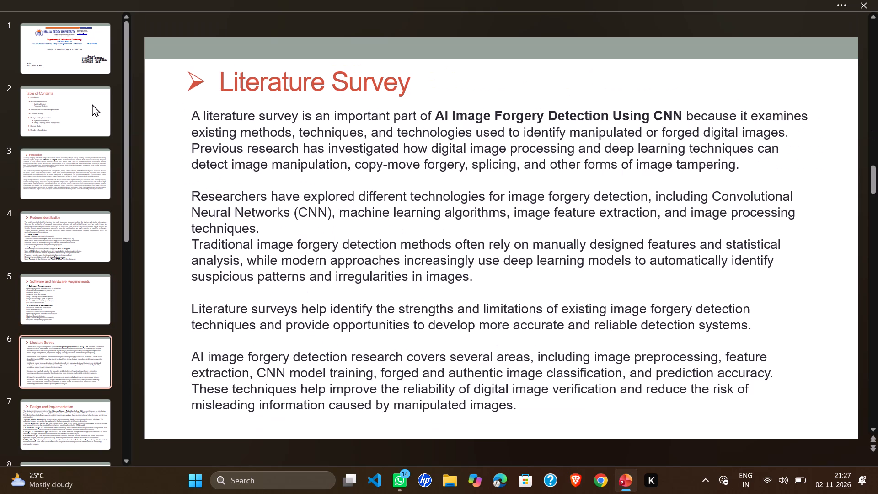
pyautogui.press('Down')
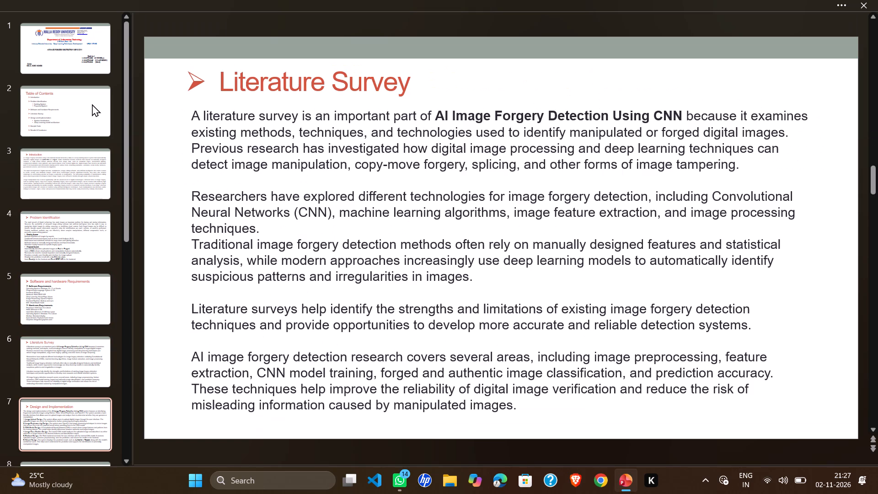
pyautogui.press('Down')
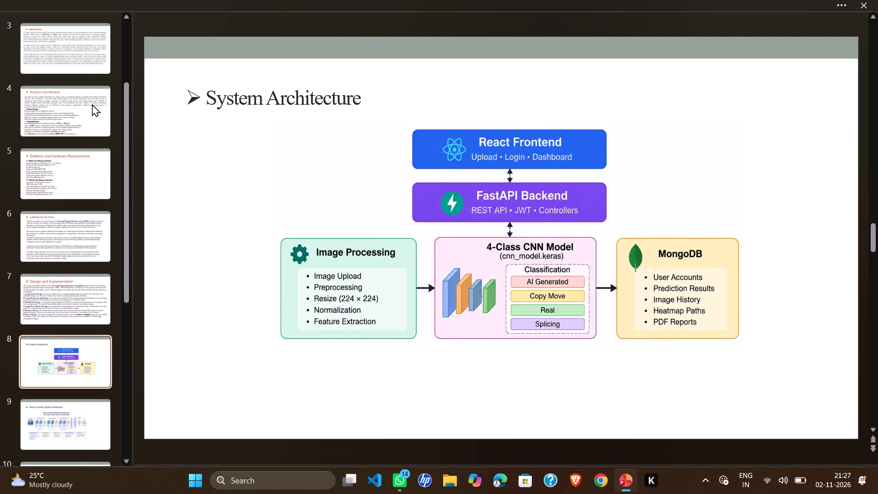
pyautogui.press('Down')
pyautogui.press('Down')
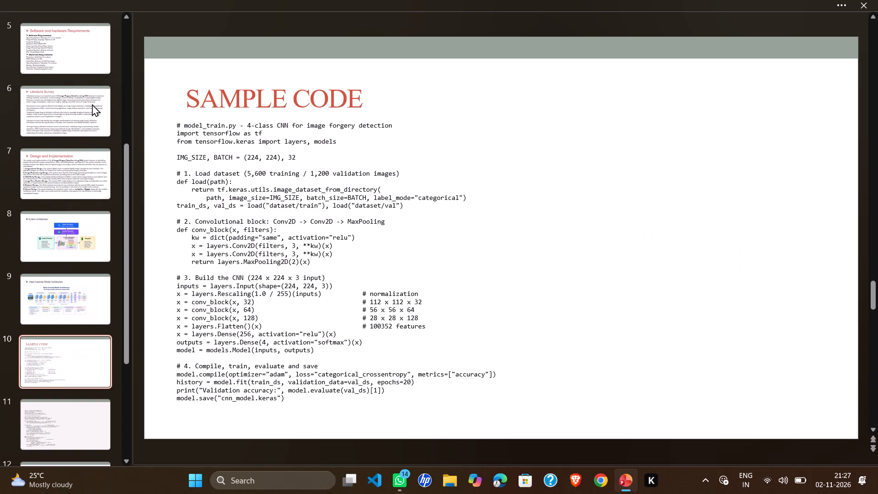
pyautogui.press('Down')
pyautogui.press('Down')
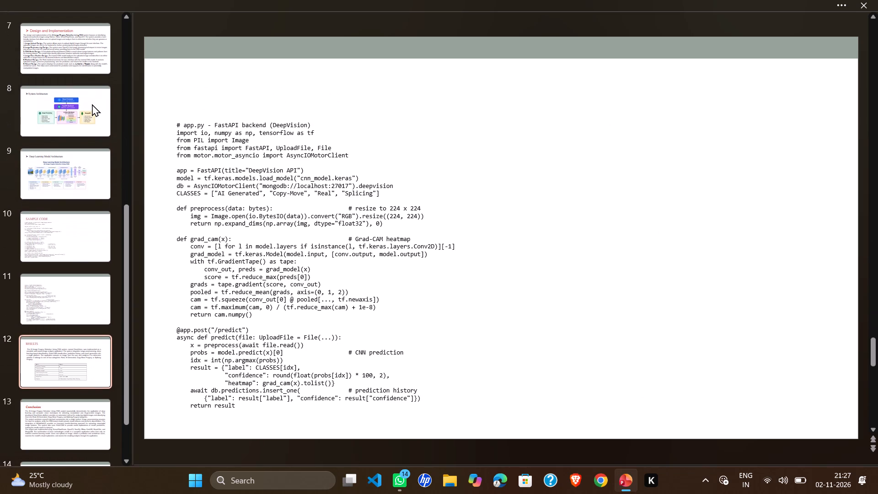
pyautogui.press('Down')
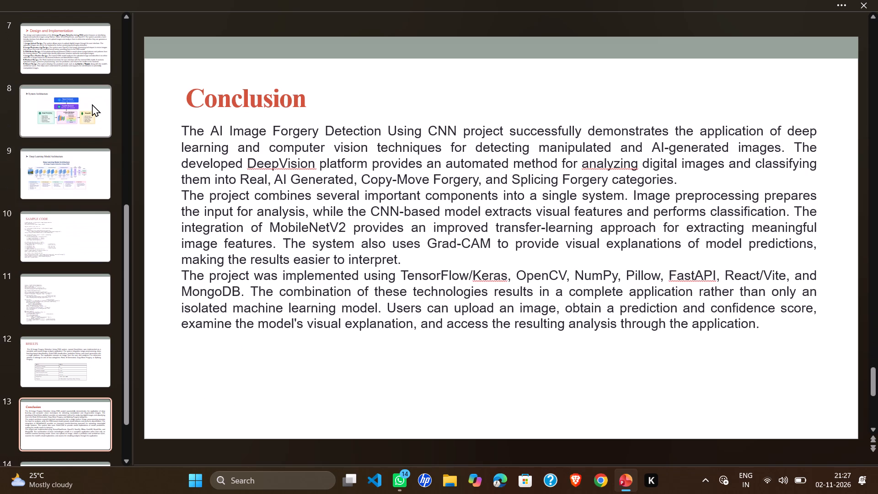
pyautogui.press('Down')
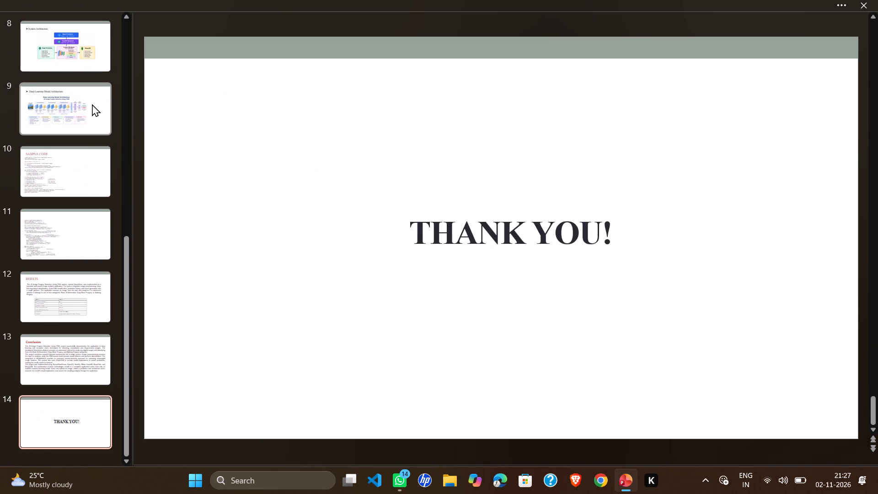
# Go back through the slides in reverse order, from Conclusion and Results to the title slide.
pyautogui.press('Up')
pyautogui.press('Up')
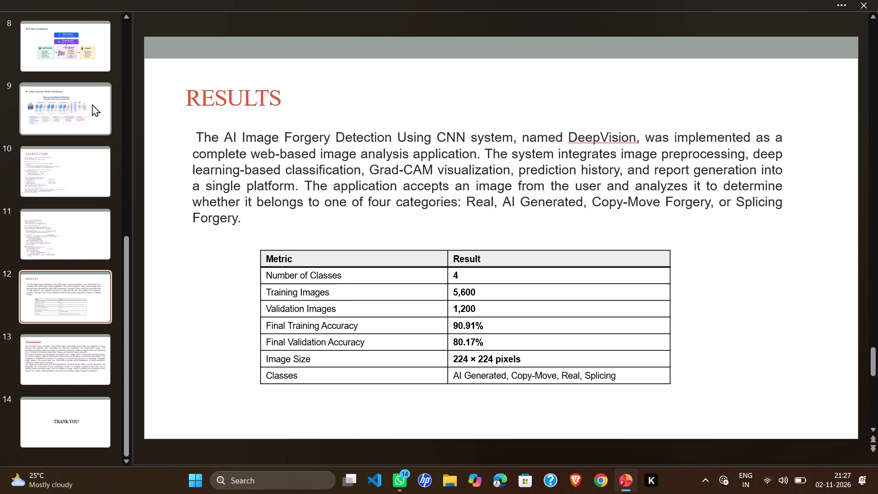
pyautogui.press('Up')
pyautogui.press('Up')
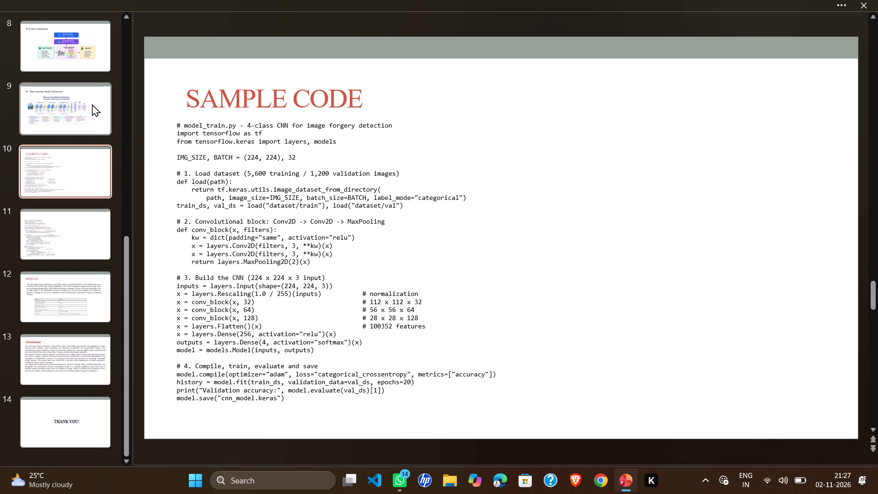
pyautogui.press('Up')
pyautogui.press('Up')
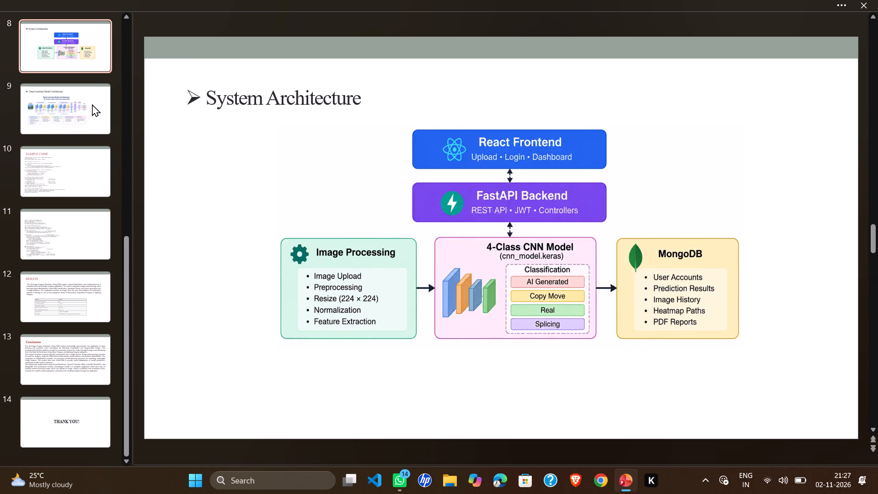
pyautogui.press('Up')
pyautogui.press('Up')
pyautogui.press('Up')
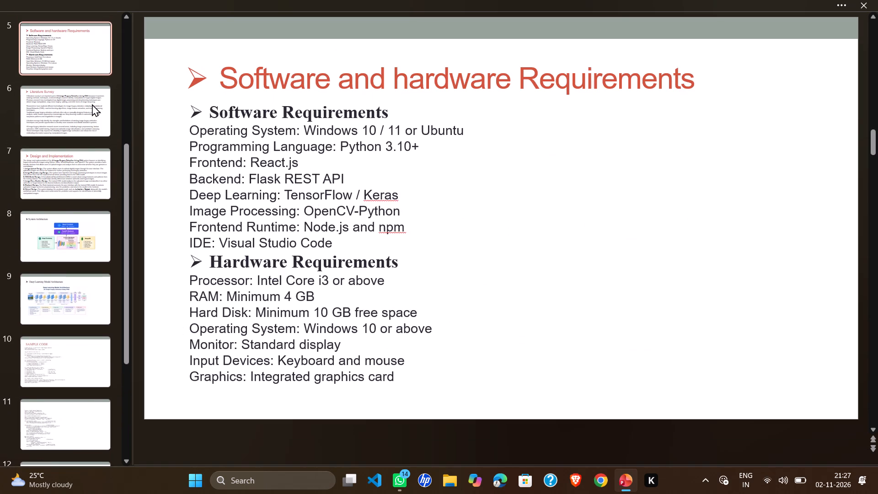
pyautogui.press('Up')
pyautogui.press('Up')
pyautogui.press('Up')
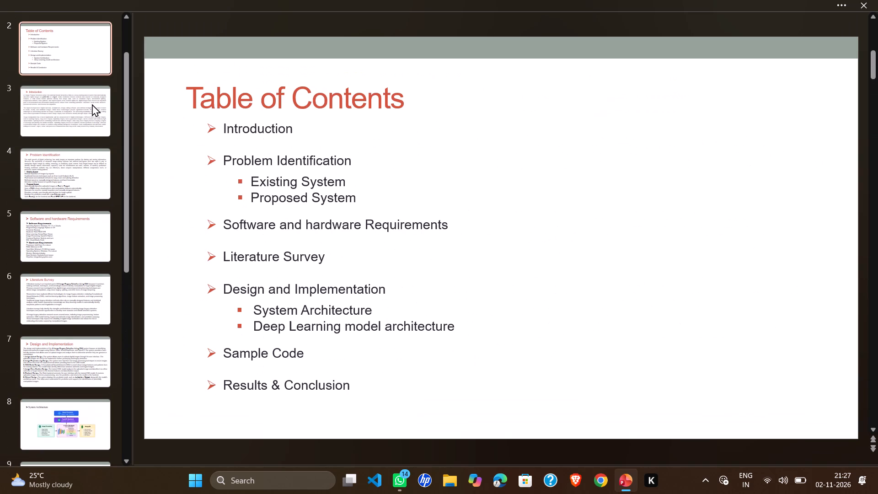
pyautogui.press('Up')
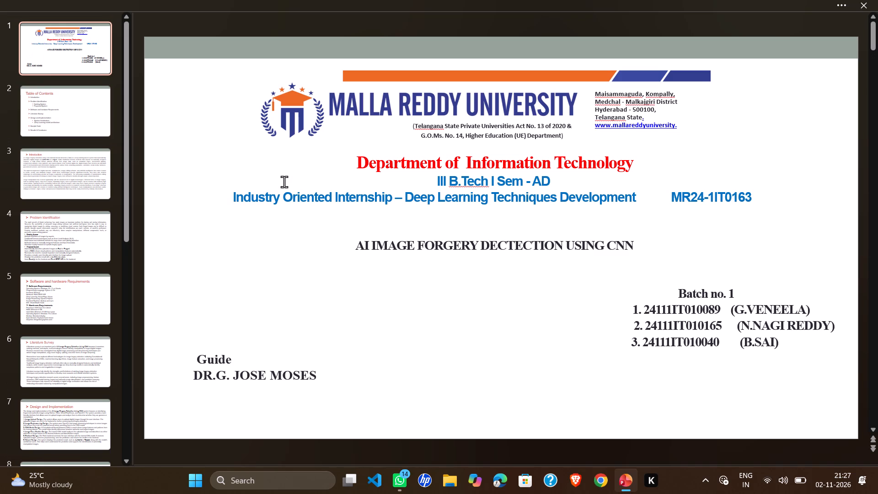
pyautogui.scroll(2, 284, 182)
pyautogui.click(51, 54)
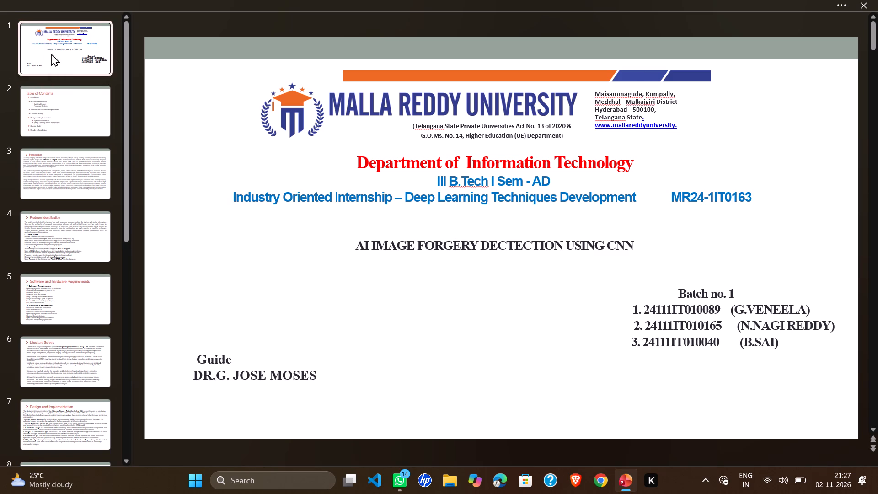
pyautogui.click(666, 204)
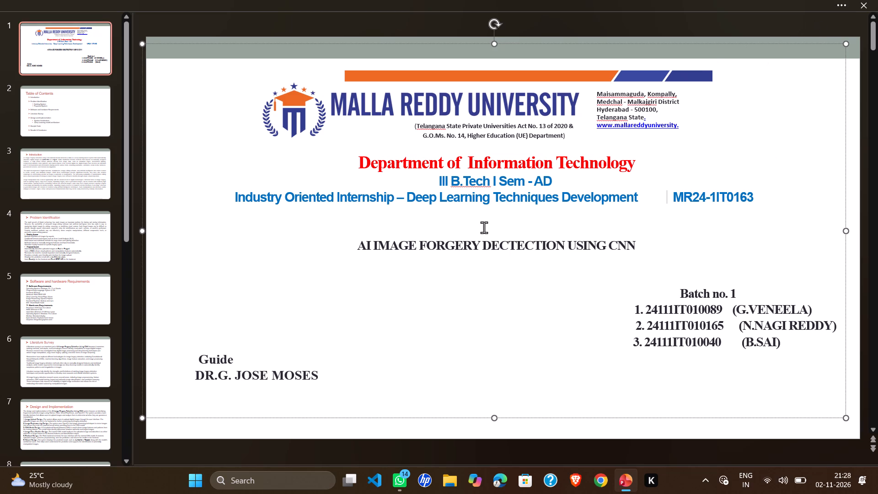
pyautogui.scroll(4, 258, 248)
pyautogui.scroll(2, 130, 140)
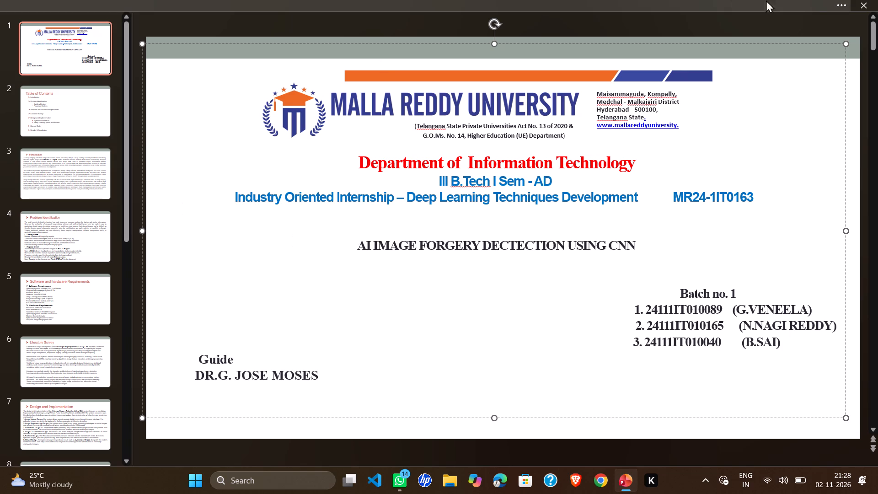
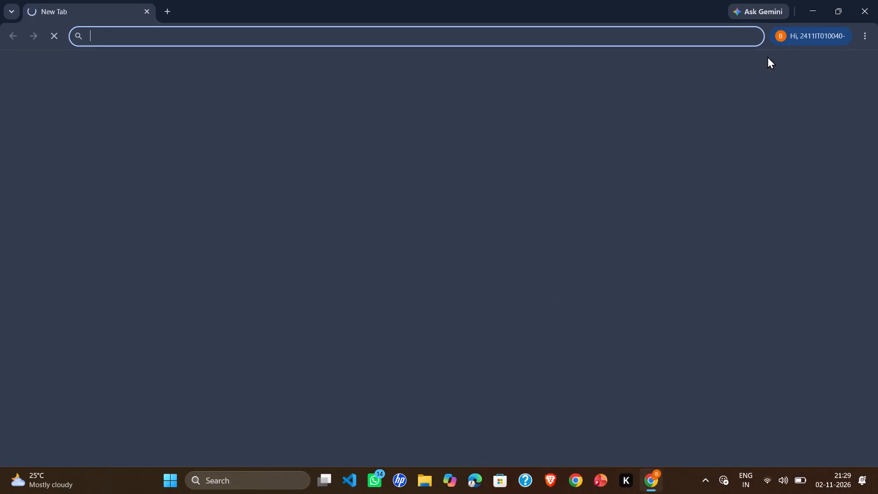
# In Google Chrome, open the current profile's account details and the list of other Chrome profiles.
pyautogui.click(779, 41)
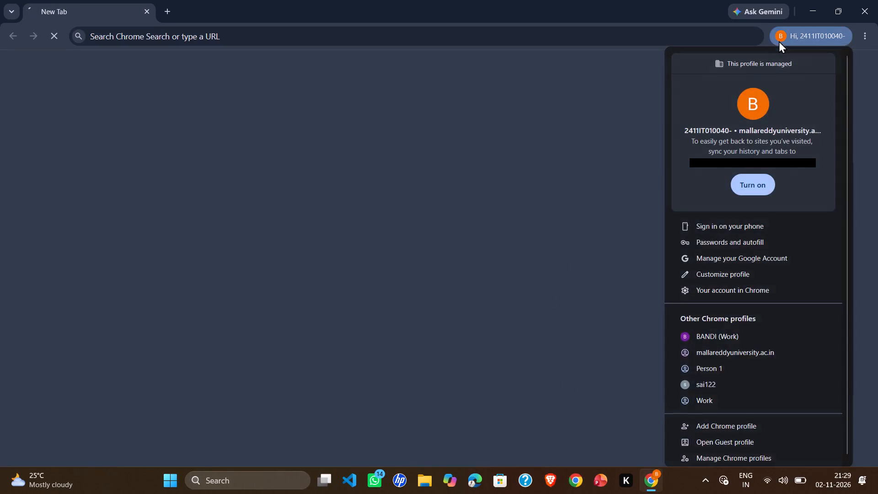
# Switch to the BANDI (Work) Chrome profile.
pyautogui.click(703, 333)
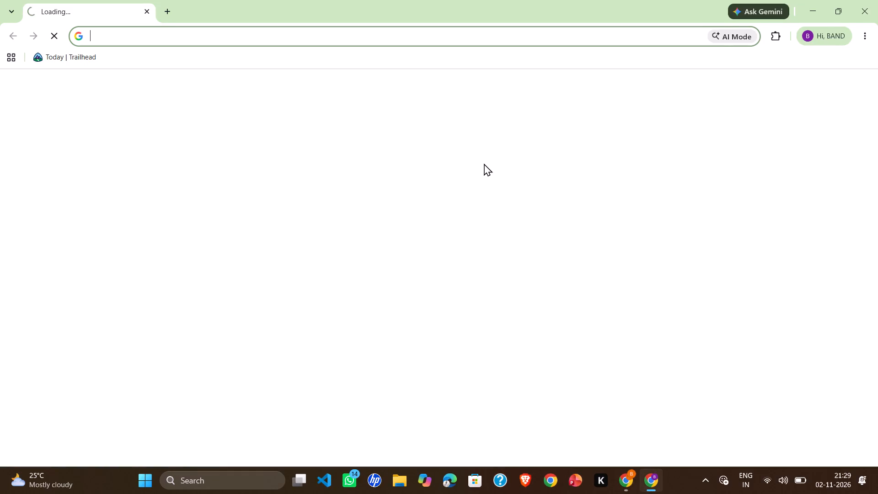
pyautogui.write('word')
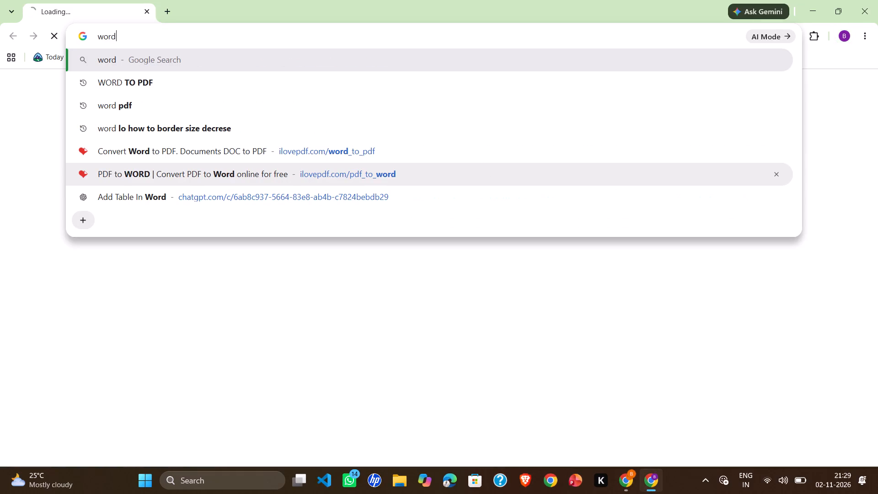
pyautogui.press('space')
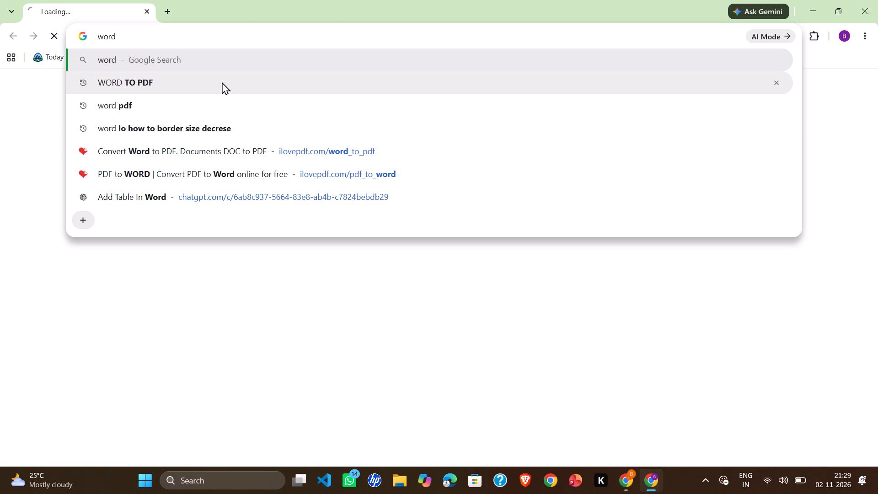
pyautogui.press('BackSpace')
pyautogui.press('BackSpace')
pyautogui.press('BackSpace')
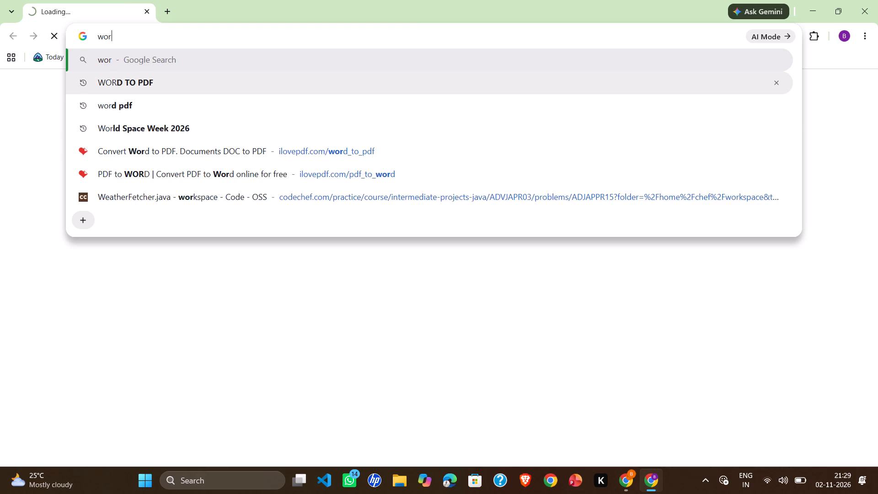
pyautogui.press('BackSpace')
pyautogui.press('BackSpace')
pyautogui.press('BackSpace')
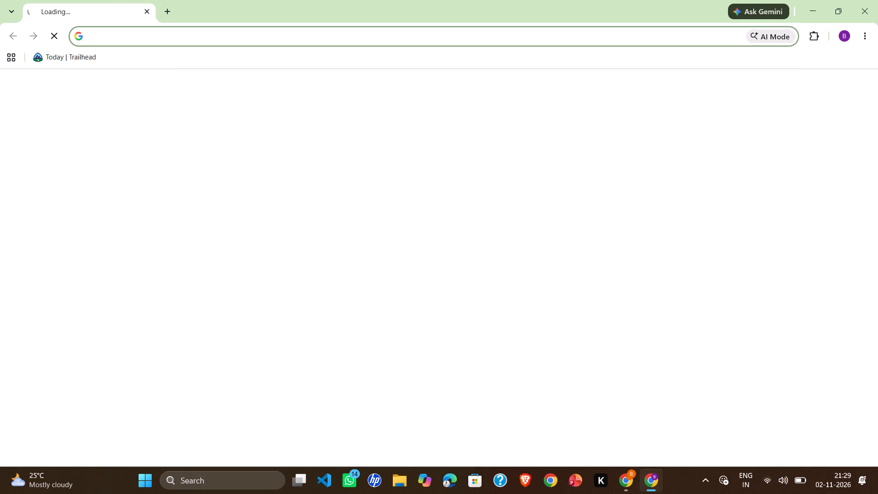
# Search the web for "ppt to pdf".
pyautogui.write('ppt')
pyautogui.press('space')
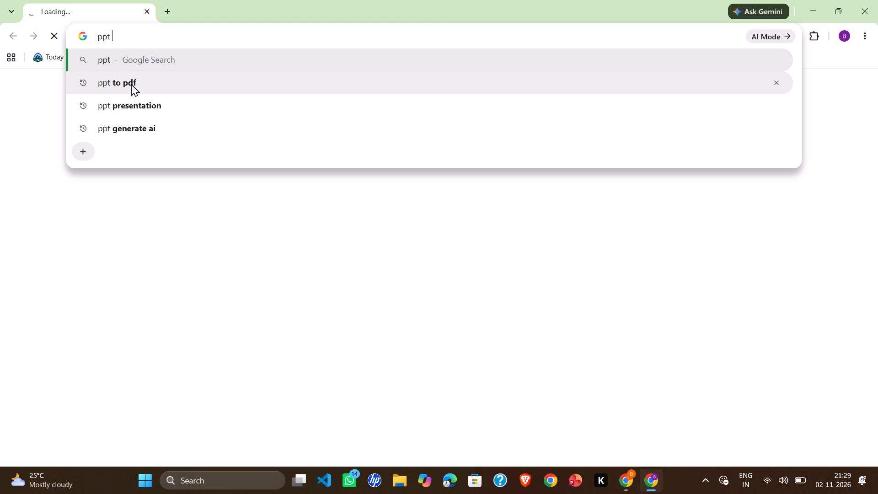
pyautogui.click(111, 85)
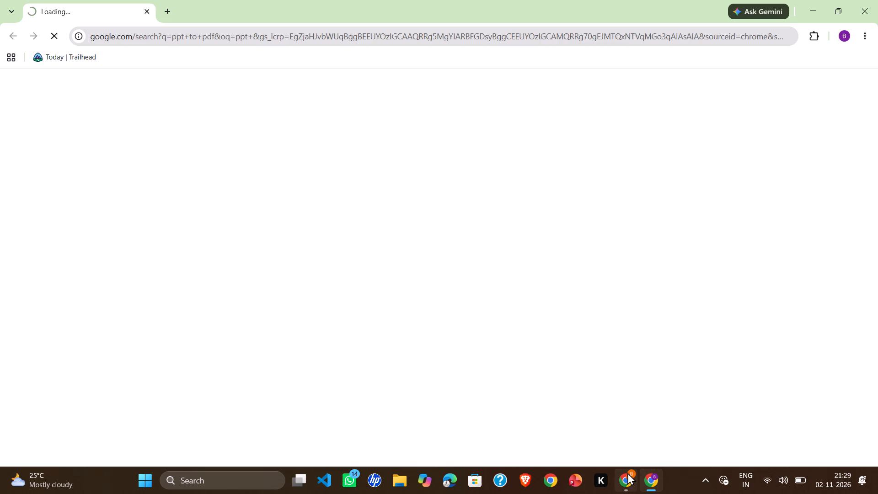
# Switch the Wi-Fi connection to the 2G@303@HAPPY STANZA network, leaving automatic connection enabled.
pyautogui.click(679, 384)
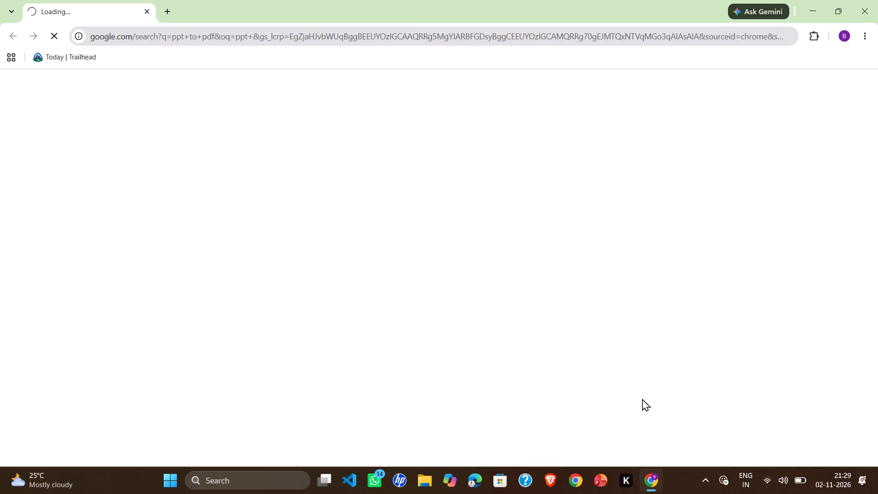
pyautogui.click(766, 485)
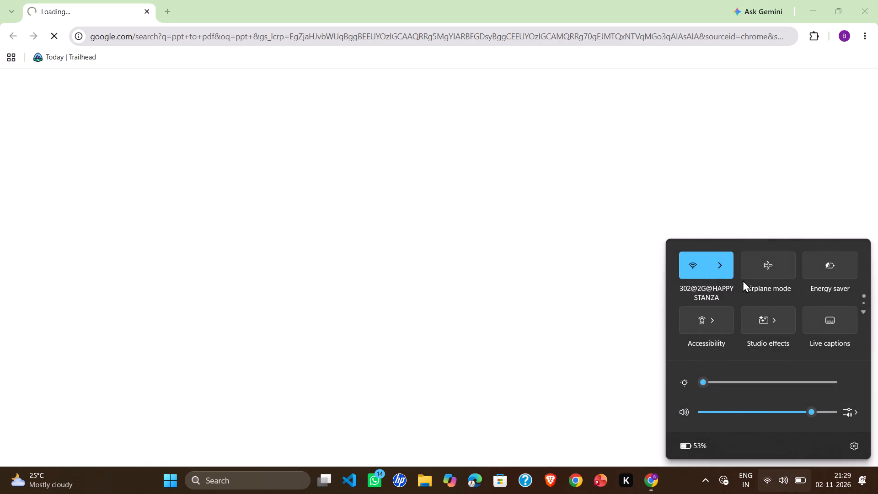
pyautogui.click(726, 269)
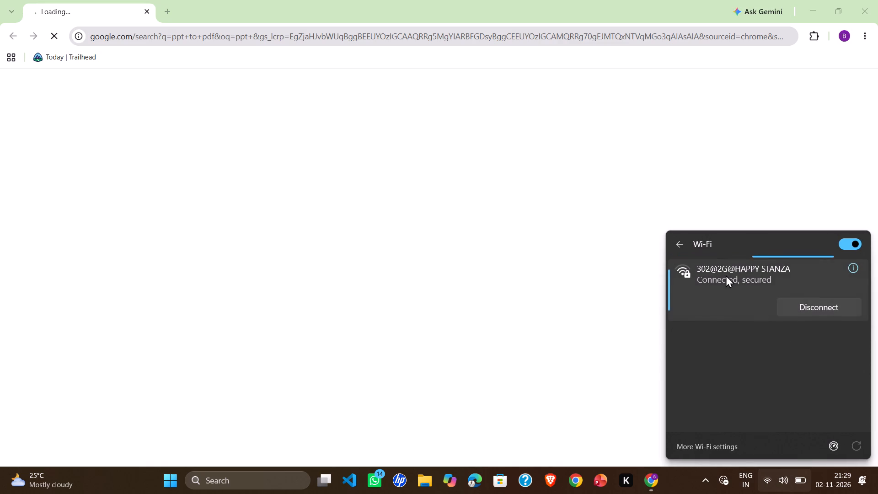
pyautogui.scroll(-1, 719, 356)
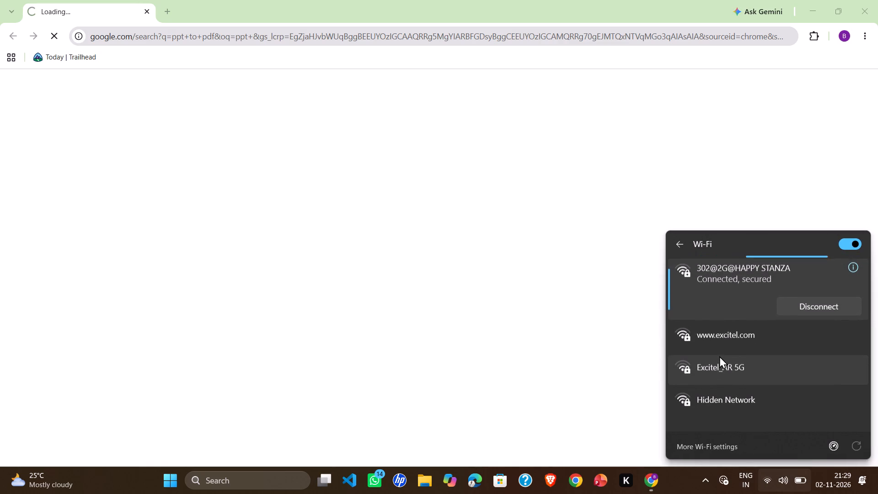
pyautogui.scroll(-1, 719, 356)
pyautogui.scroll(6, 719, 356)
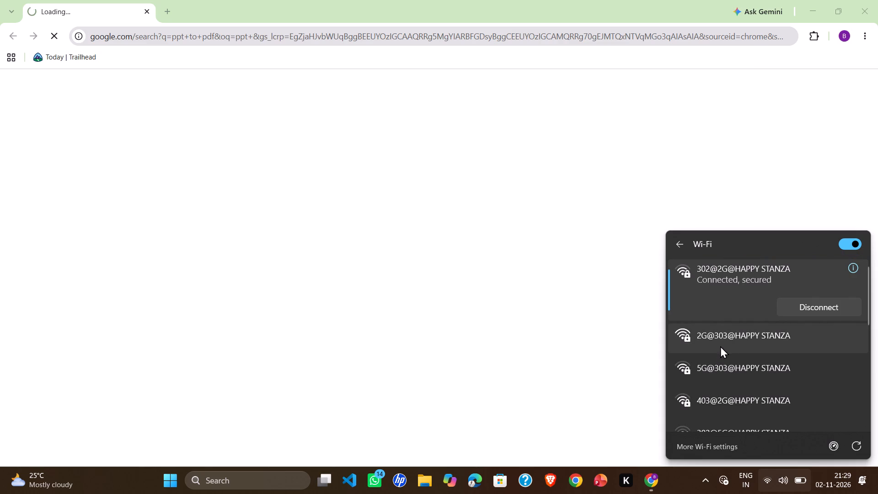
pyautogui.click(726, 341)
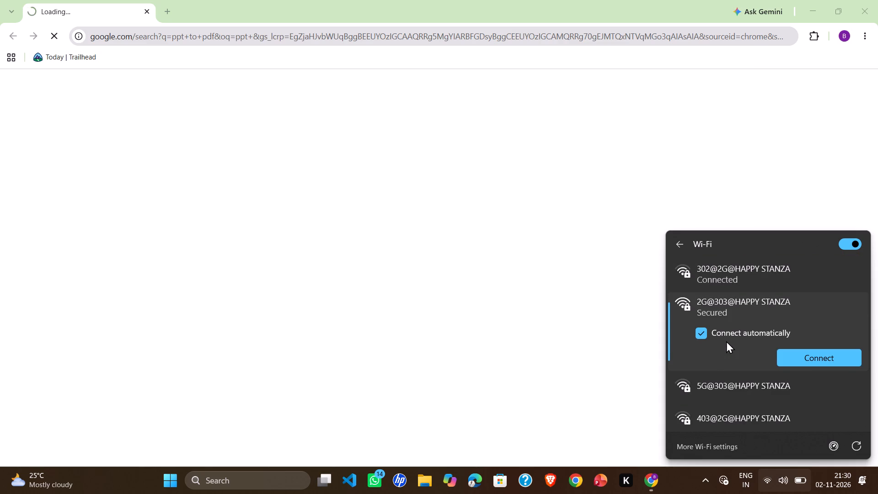
pyautogui.click(805, 352)
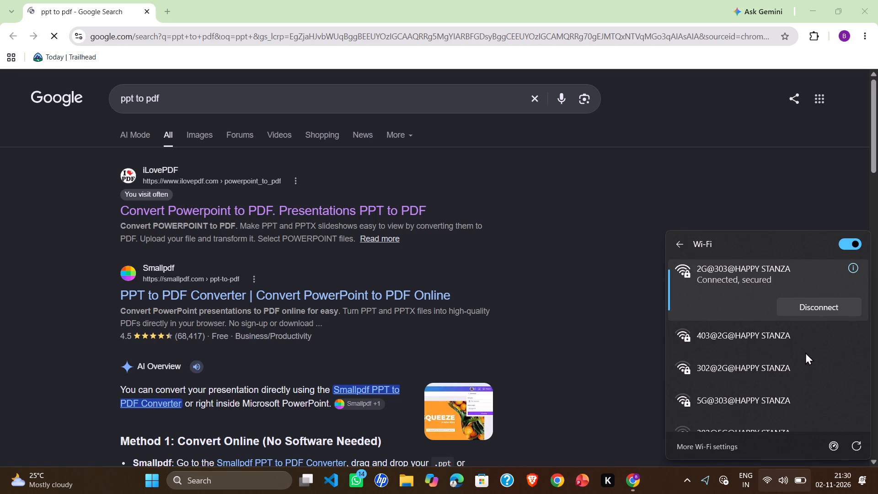
# Open iLovePDF's PowerPoint to PDF converter from the search results.
pyautogui.click(304, 212)
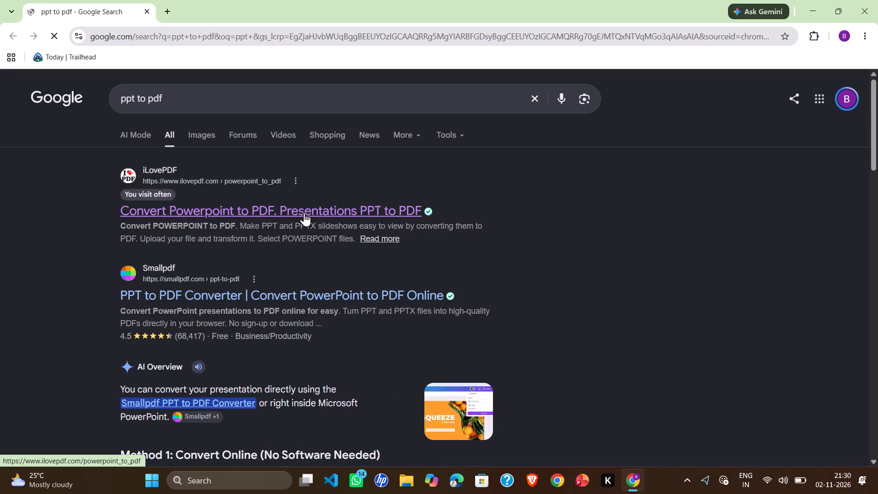
# Upload the FINAL PPT presentation from the Downloads folder and convert it to PDF.
pyautogui.click(419, 220)
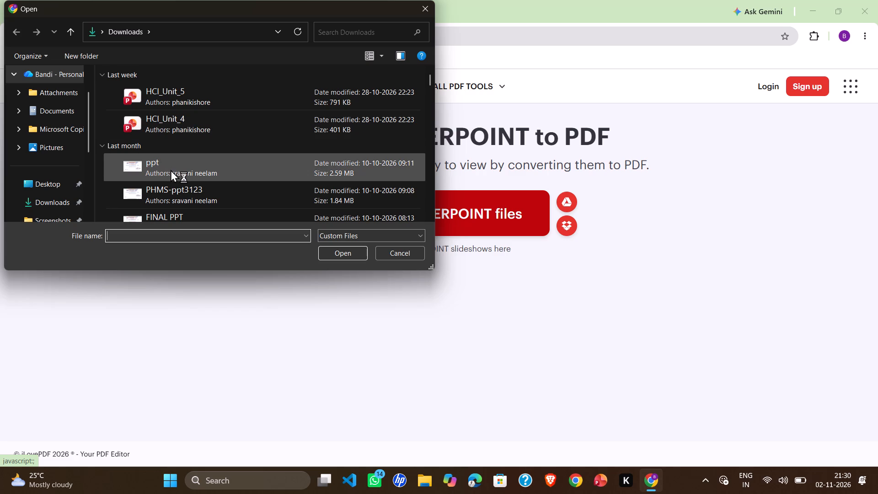
pyautogui.scroll(-1, 147, 194)
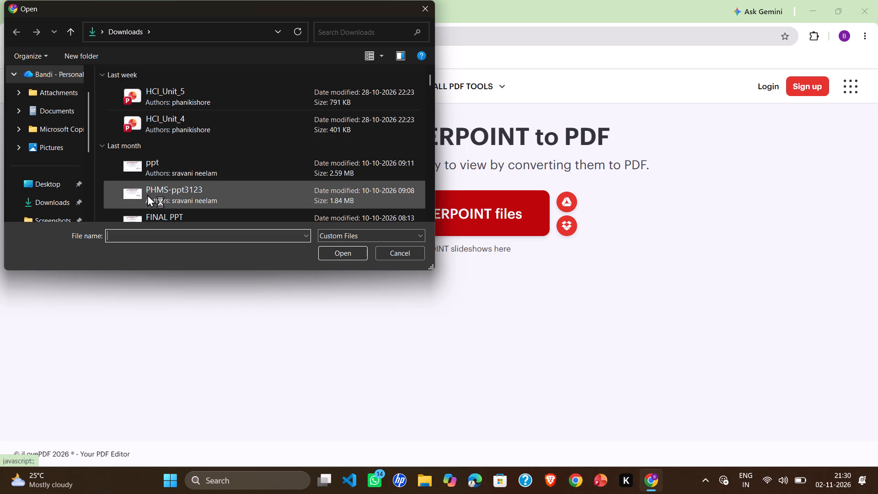
pyautogui.scroll(-1, 147, 194)
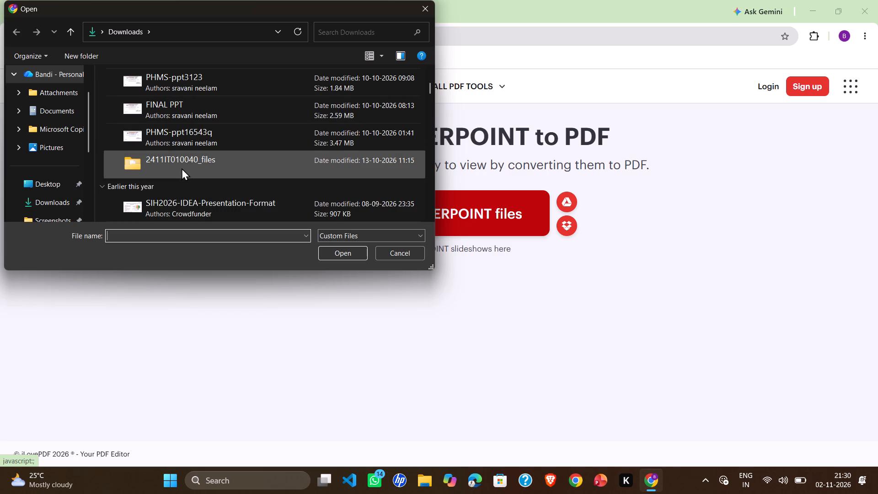
pyautogui.click(172, 108)
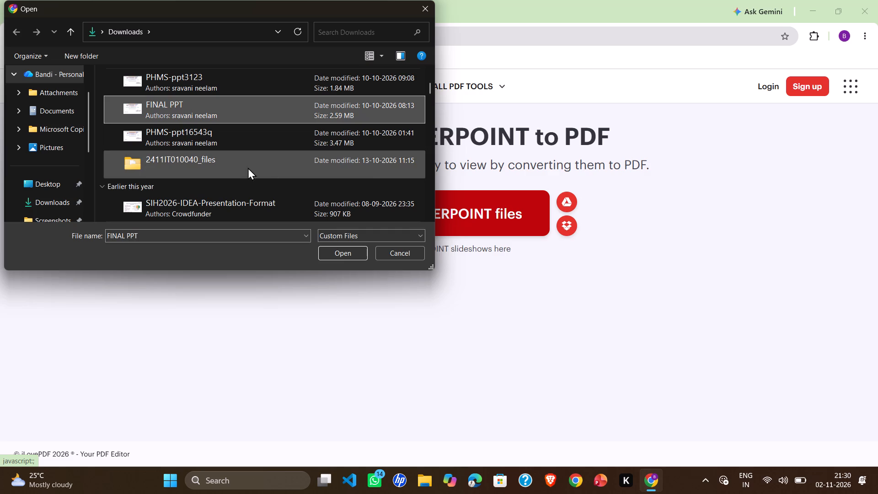
pyautogui.click(337, 248)
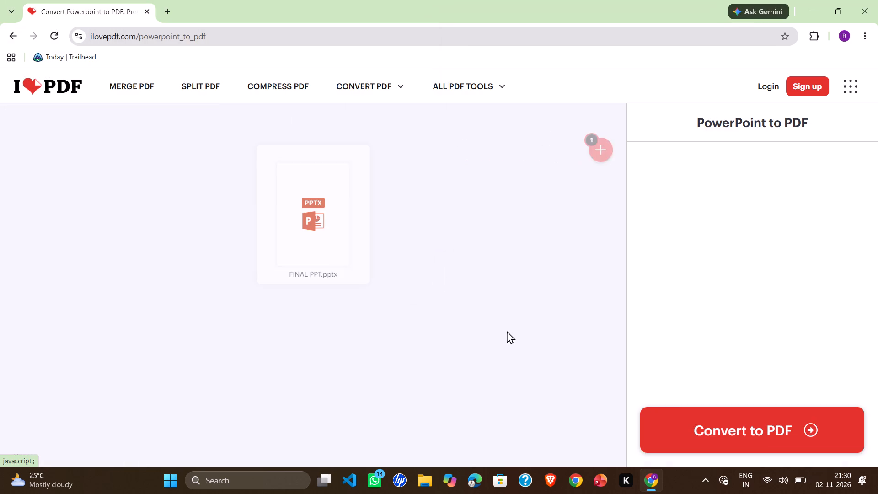
pyautogui.click(697, 424)
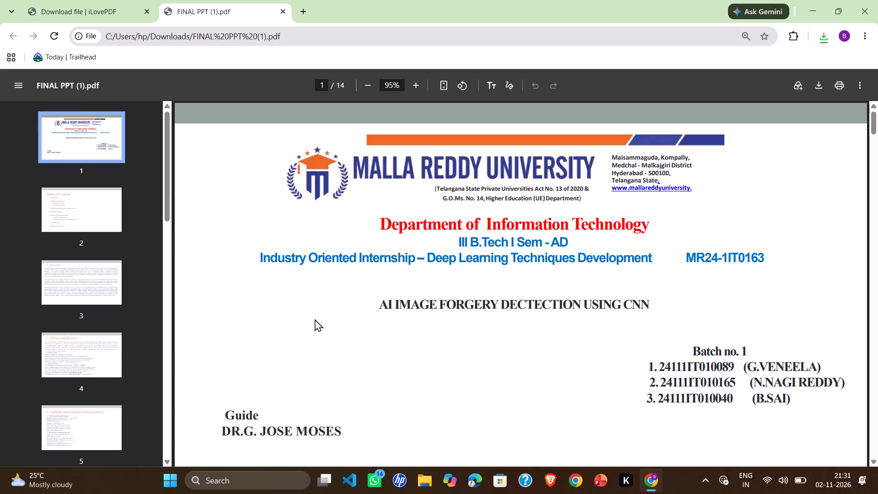
pyautogui.click(315, 319)
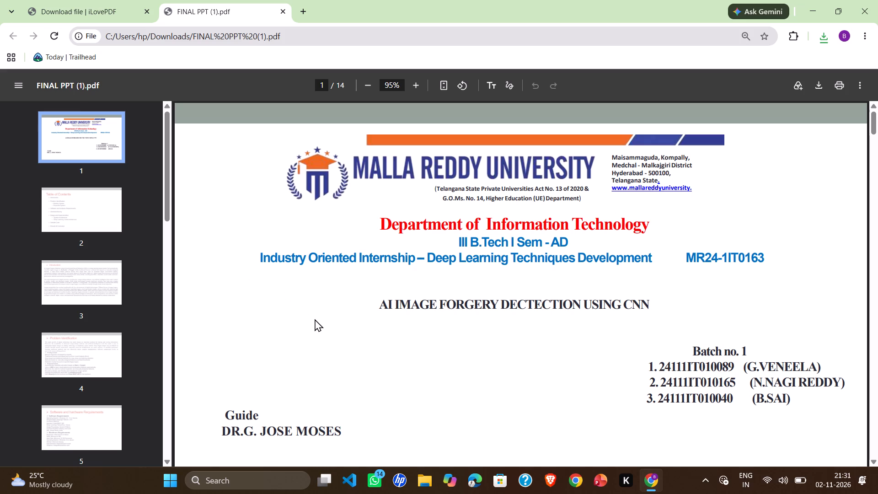
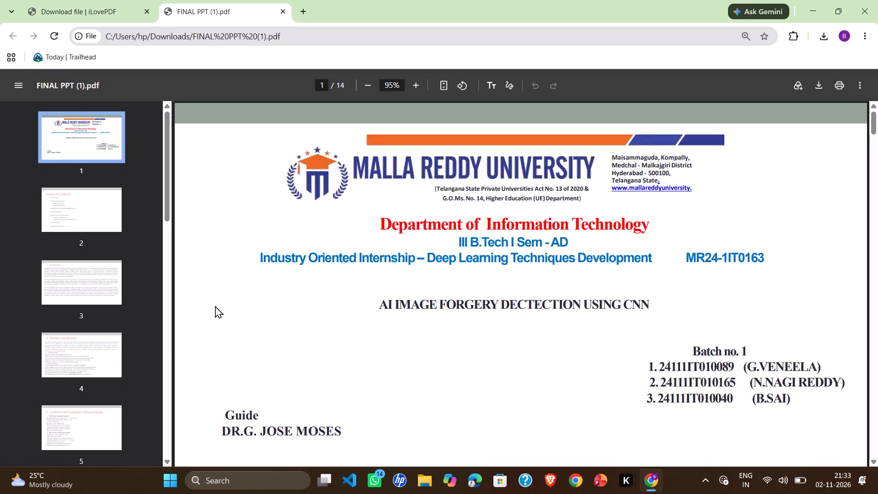
# Look through the table of contents and introduction pages of the converted PDF.
pyautogui.click(81, 204)
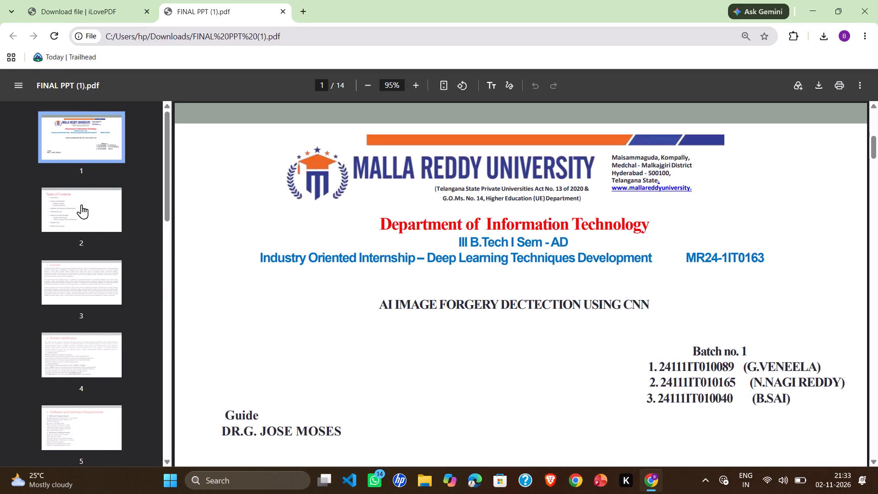
pyautogui.click(81, 282)
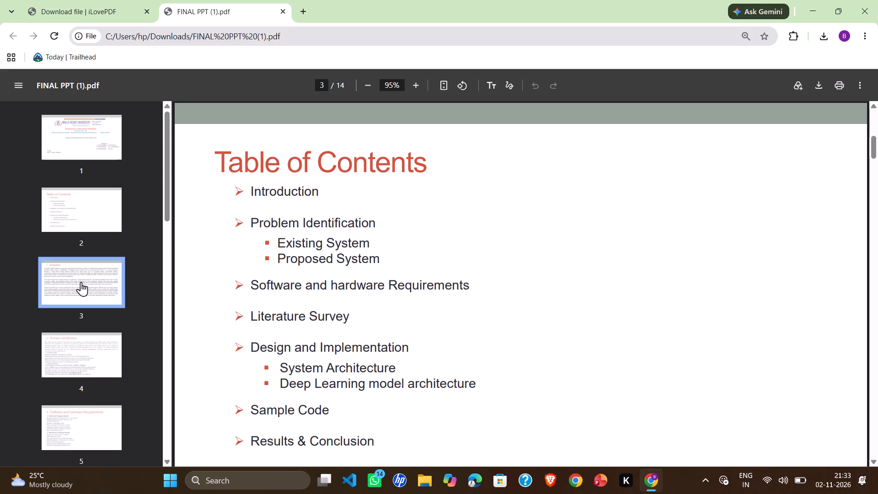
pyautogui.scroll(1, 81, 282)
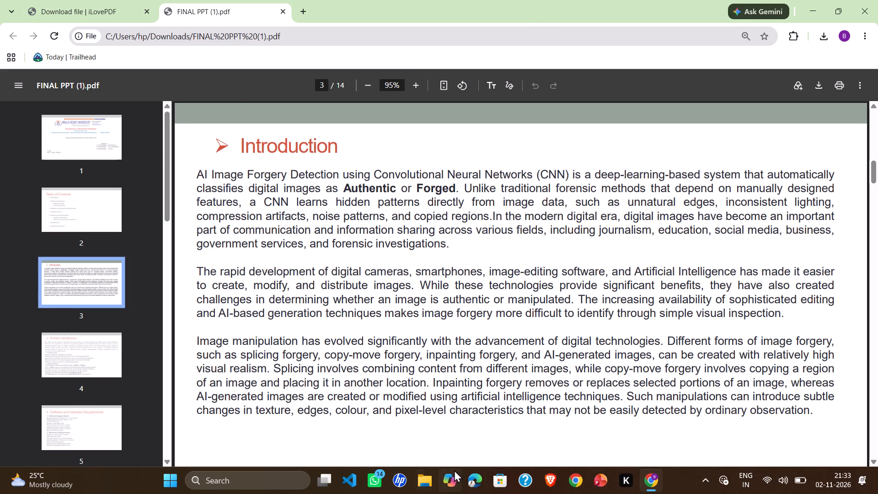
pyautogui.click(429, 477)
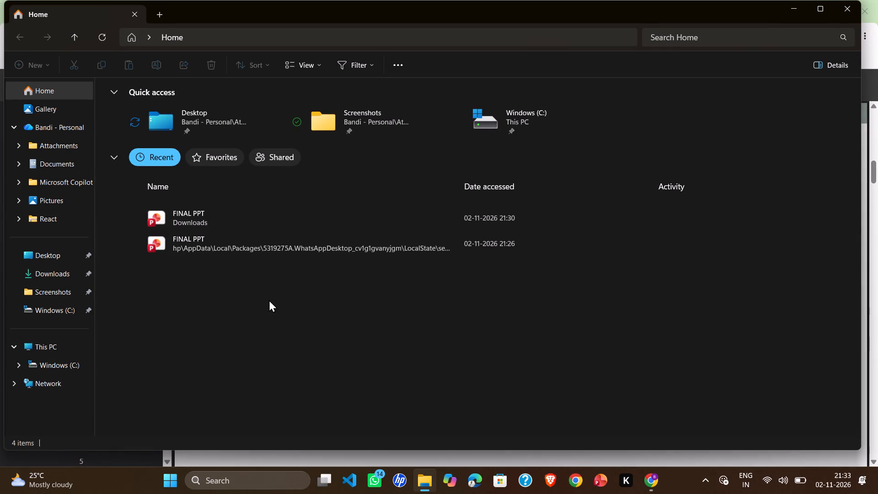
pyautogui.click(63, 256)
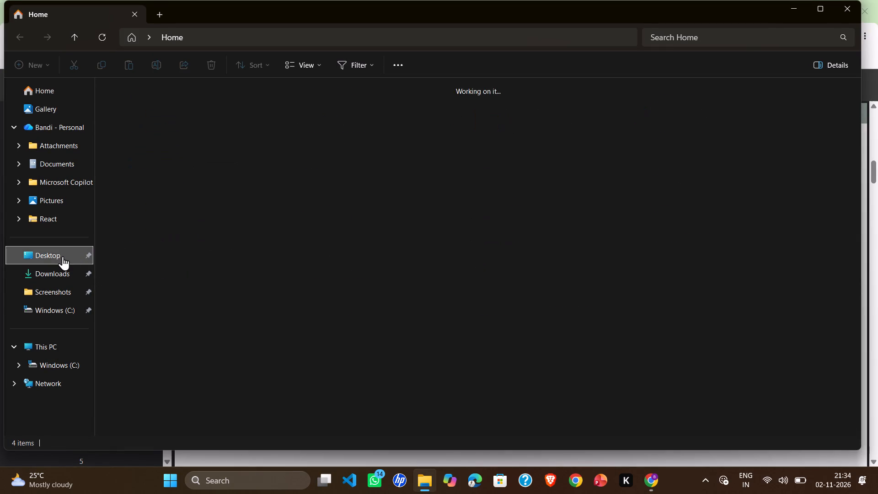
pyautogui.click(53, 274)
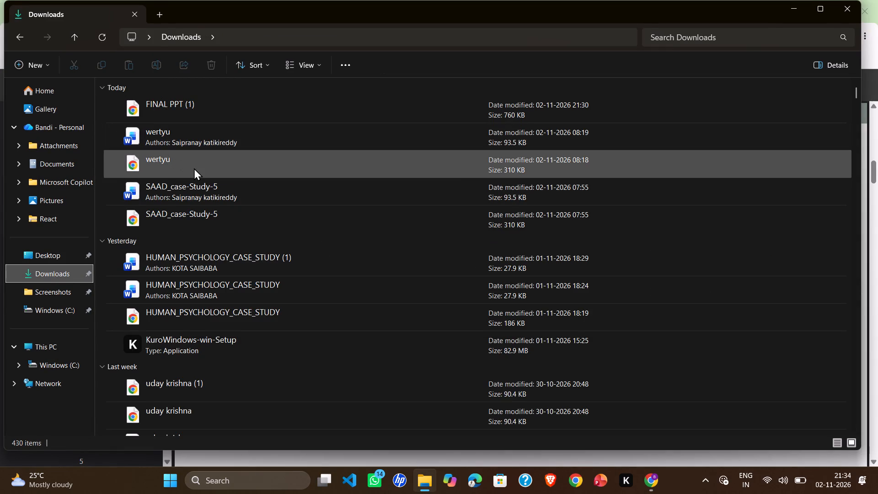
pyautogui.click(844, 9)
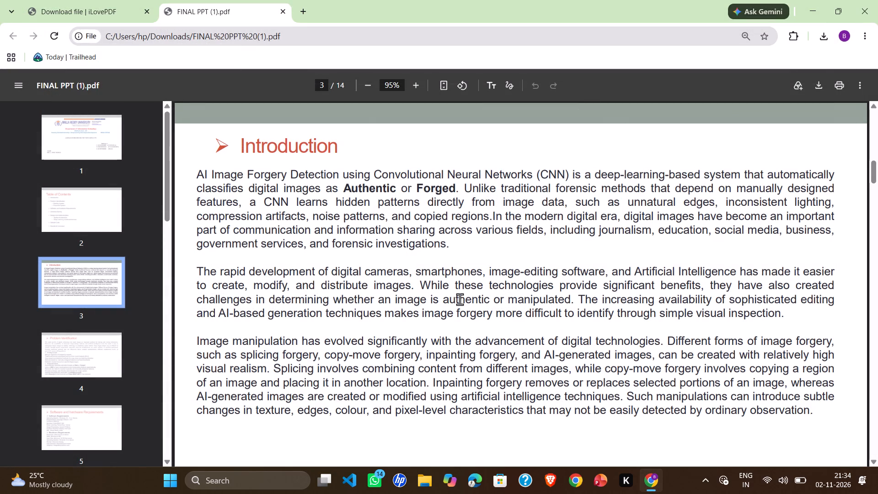
# Open the recent FINAL PPT presentation stored in the Downloads folder in PowerPoint.
pyautogui.click(422, 478)
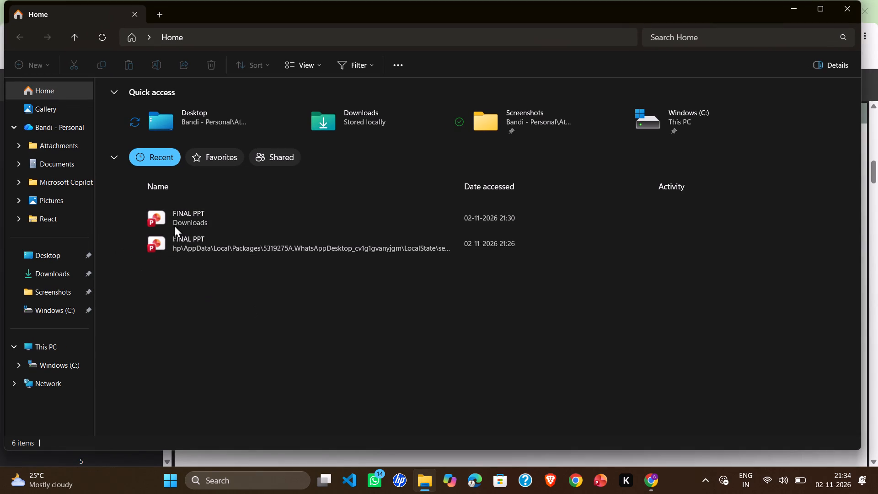
pyautogui.doubleClick(219, 215)
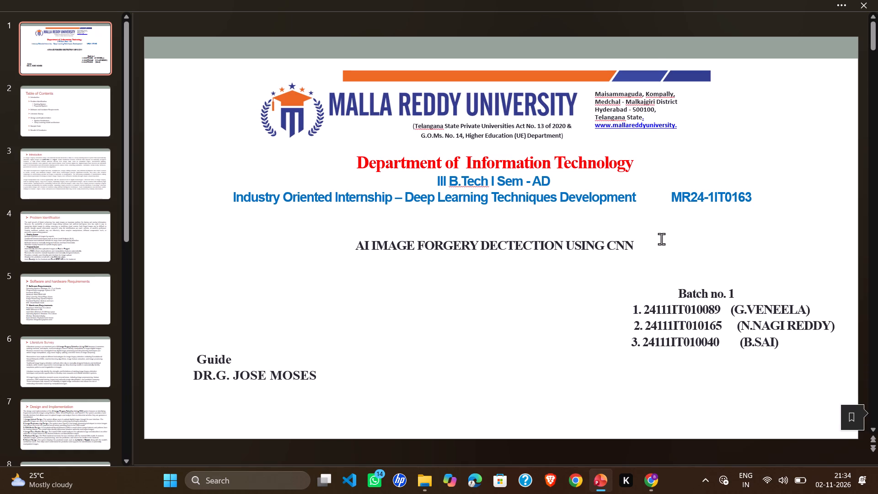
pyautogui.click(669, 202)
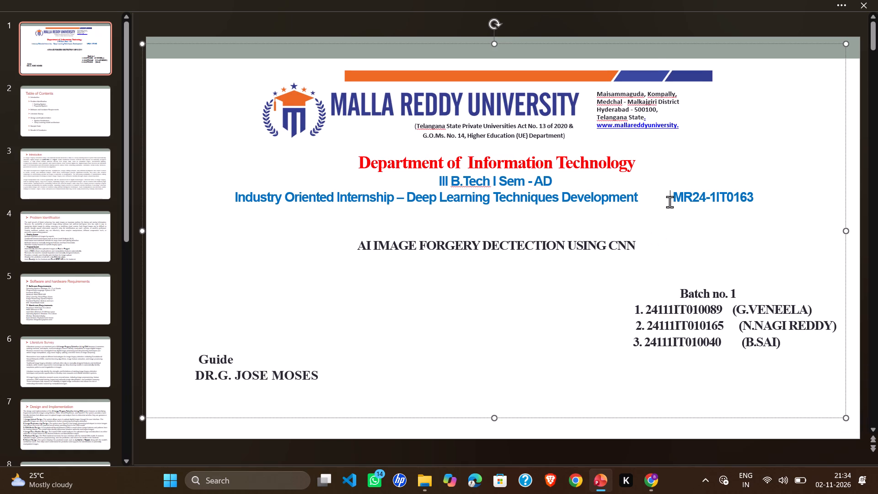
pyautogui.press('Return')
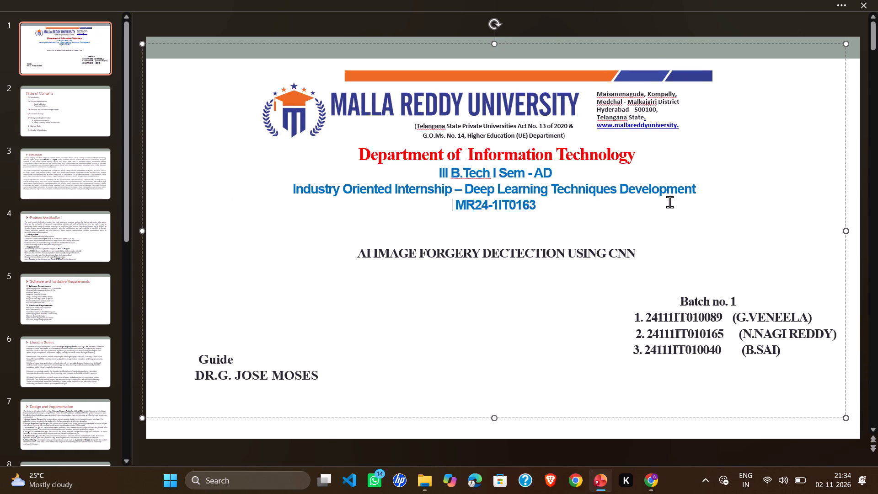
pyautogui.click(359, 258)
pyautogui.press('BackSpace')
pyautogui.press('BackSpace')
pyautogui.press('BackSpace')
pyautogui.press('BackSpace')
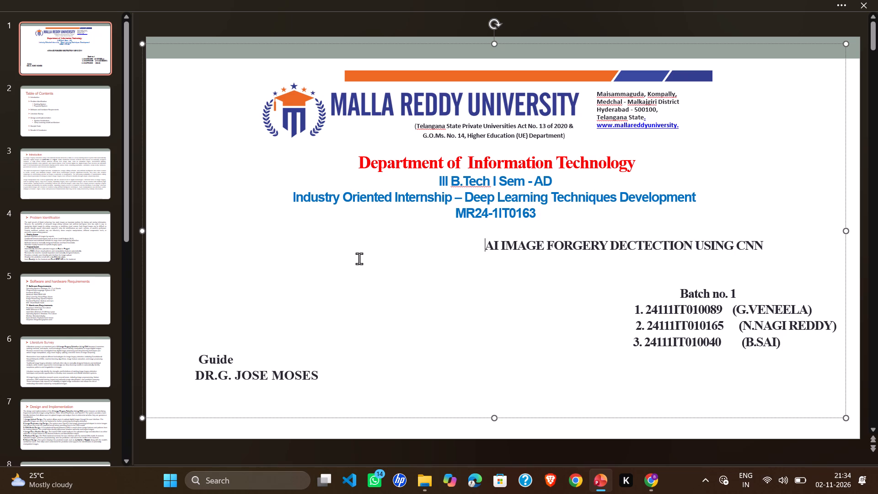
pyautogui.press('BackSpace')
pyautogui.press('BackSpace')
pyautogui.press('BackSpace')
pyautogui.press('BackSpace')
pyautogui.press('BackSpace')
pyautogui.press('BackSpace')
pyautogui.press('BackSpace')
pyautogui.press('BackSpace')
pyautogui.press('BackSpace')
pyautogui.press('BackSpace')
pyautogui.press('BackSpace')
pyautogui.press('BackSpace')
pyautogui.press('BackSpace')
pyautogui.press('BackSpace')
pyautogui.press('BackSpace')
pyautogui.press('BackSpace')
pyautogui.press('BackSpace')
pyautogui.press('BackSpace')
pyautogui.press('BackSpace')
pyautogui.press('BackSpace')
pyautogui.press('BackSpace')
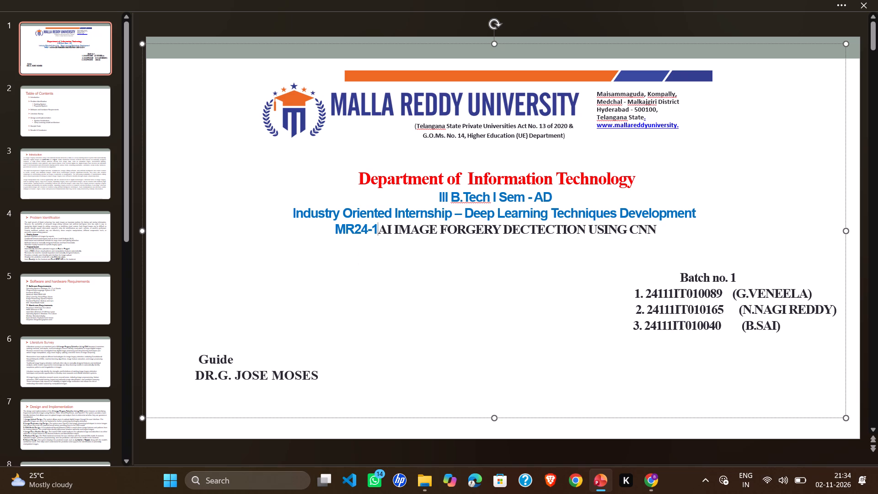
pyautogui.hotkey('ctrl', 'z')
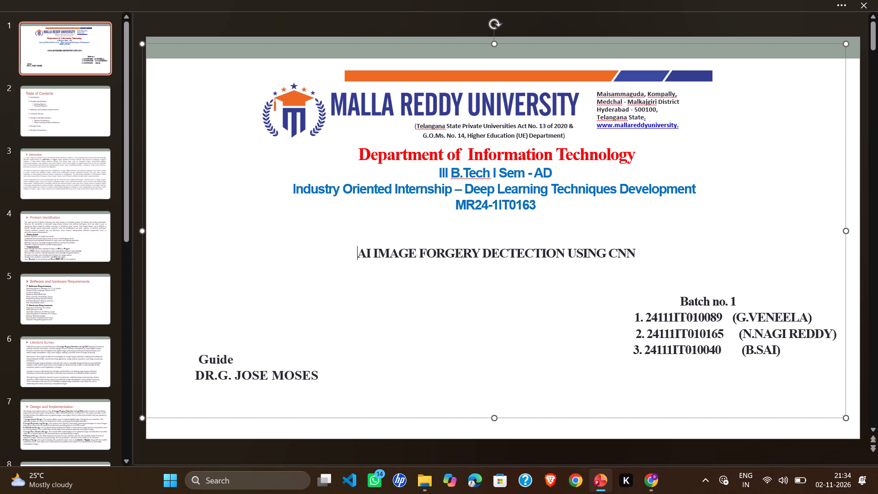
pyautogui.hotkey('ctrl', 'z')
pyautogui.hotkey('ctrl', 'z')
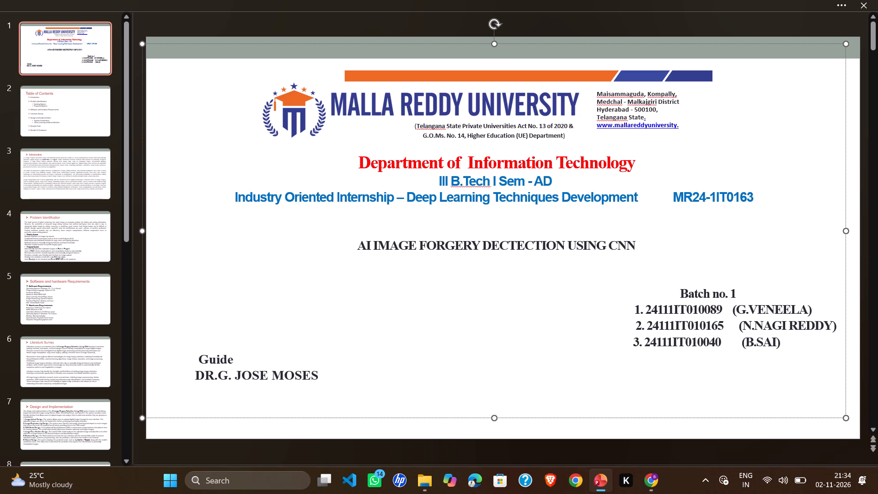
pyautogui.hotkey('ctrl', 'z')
# Move the course code MR24-1IT0163 on the title slide onto its own line, with a blank line above it.
pyautogui.press('Return')
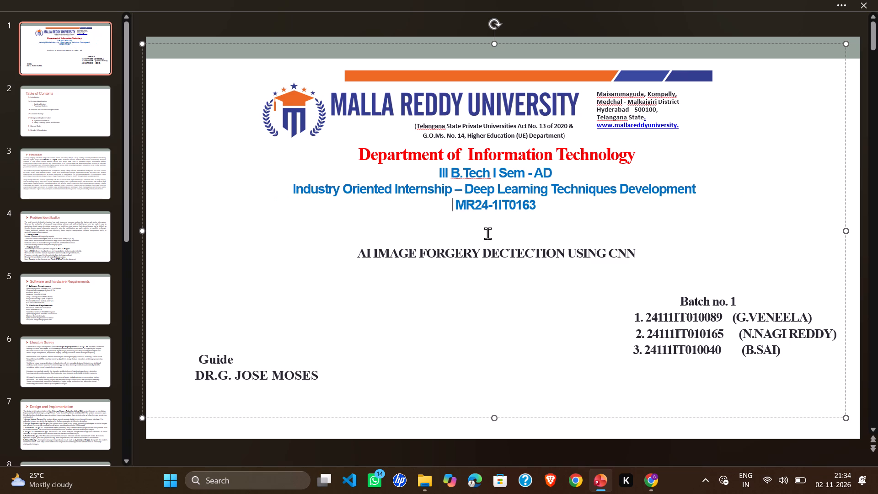
pyautogui.press('Return')
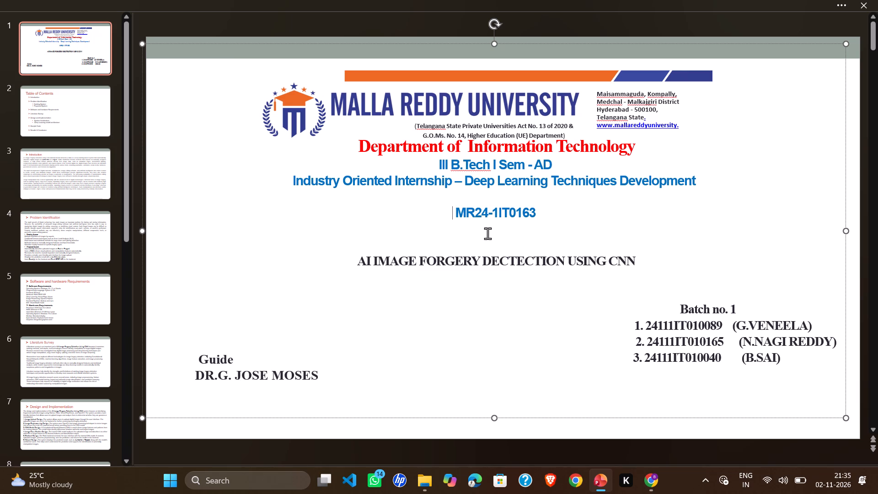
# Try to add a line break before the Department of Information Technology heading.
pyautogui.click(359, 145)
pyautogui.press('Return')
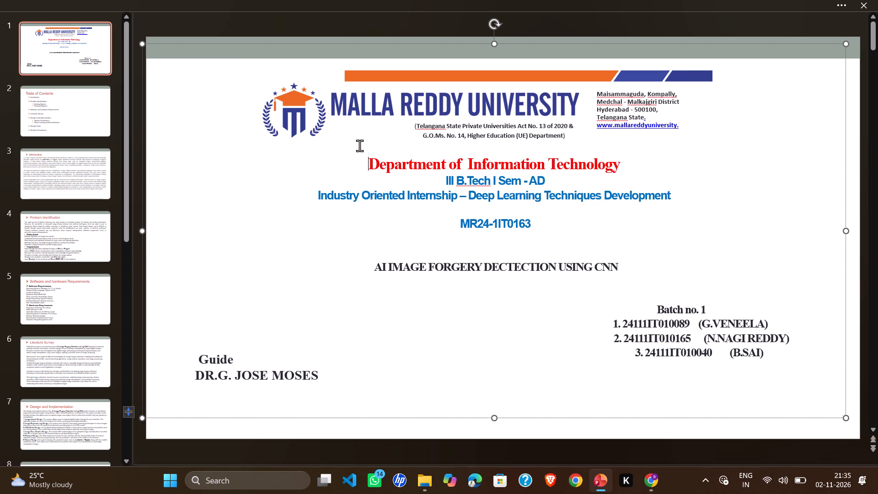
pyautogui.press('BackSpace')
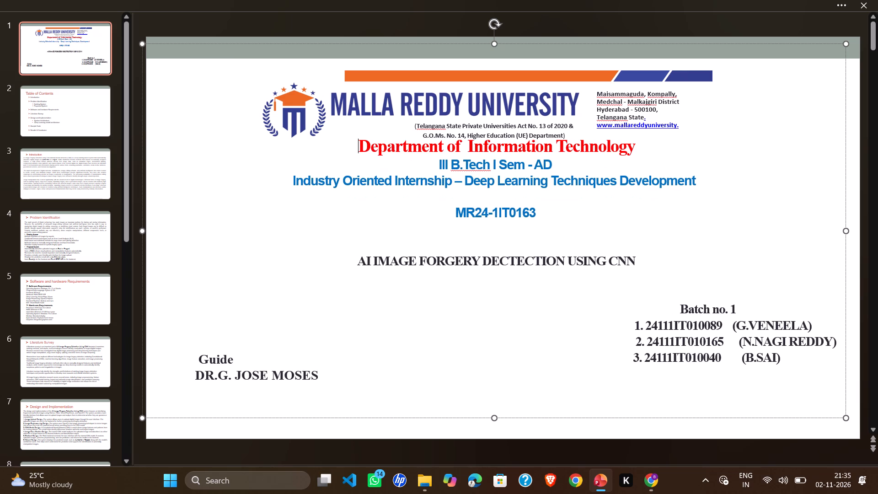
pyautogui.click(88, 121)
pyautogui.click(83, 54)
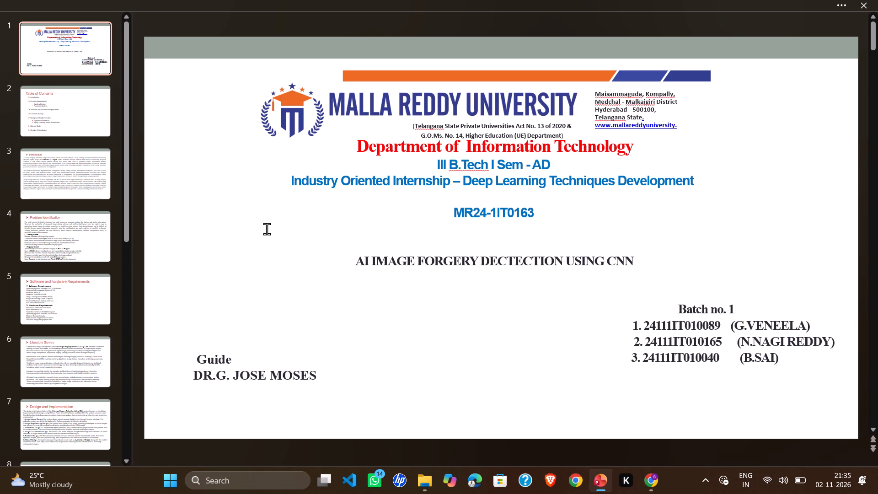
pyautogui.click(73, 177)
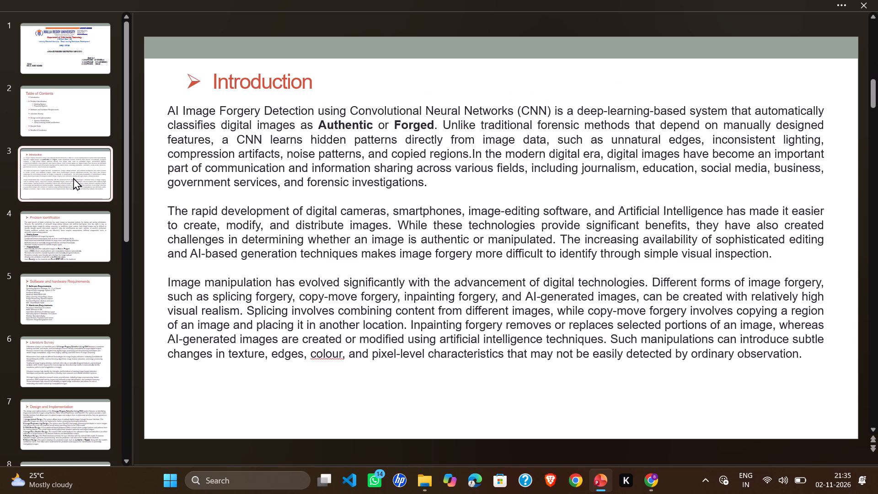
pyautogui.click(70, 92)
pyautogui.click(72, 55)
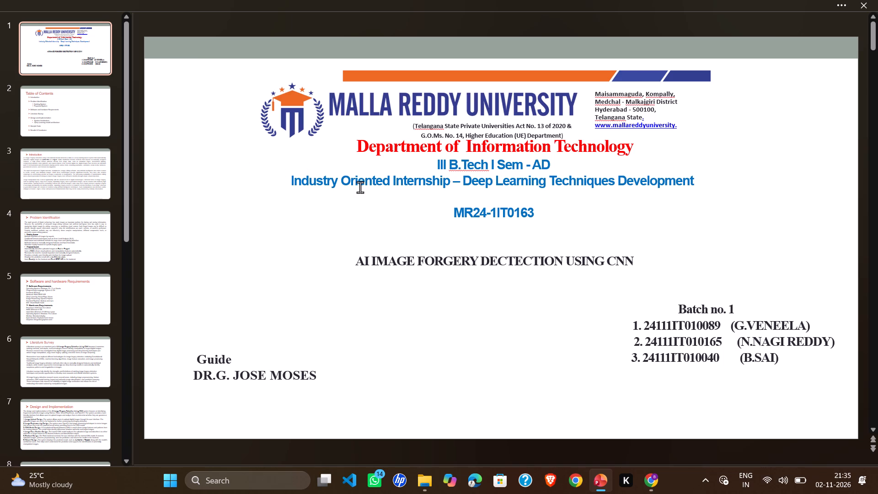
# Add a line break before the Department of Information Technology heading on the title slide.
pyautogui.click(360, 145)
pyautogui.press('Return')
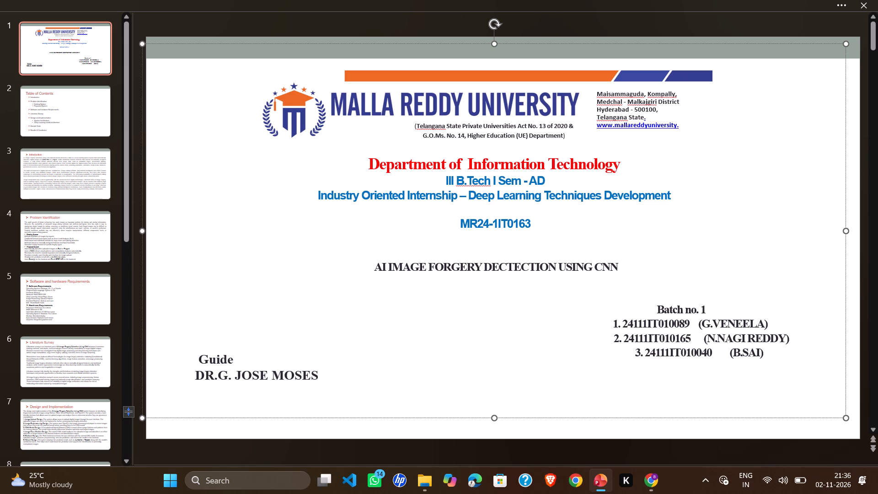
# Break the university act text after "Act No. 13 of 2020" so the ampersand sits on its own line.
pyautogui.click(569, 128)
pyautogui.press('Return')
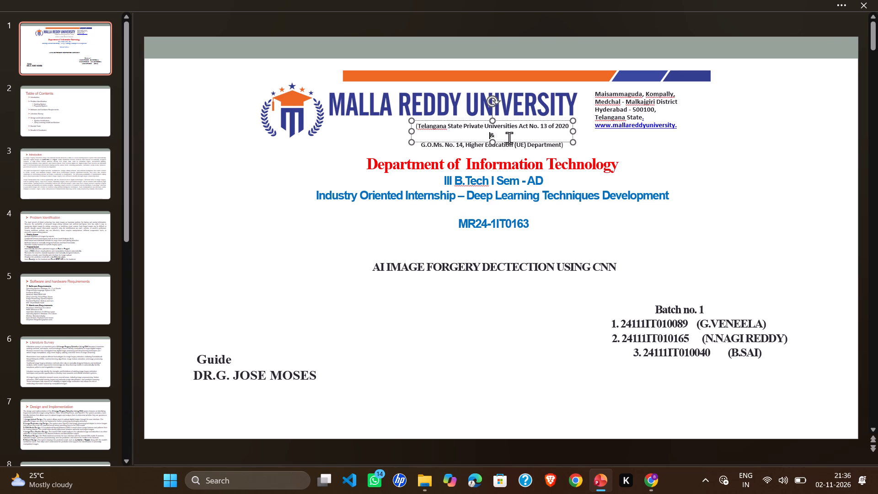
pyautogui.click(274, 177)
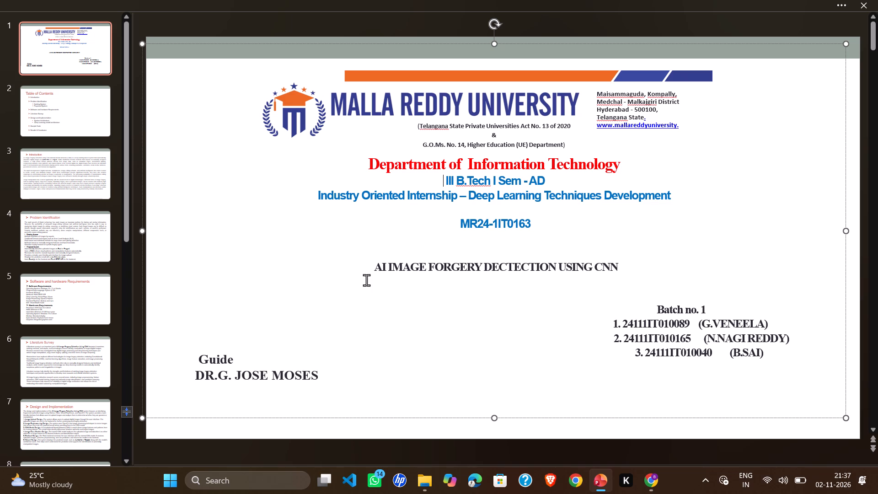
# Reduce the blank lines above the project title AI IMAGE FORGERY DECTECTION USING CNN to a single one.
pyautogui.moveTo(366, 280); pyautogui.dragTo(343, 233)
pyautogui.click(343, 233)
pyautogui.click(375, 270)
pyautogui.press('BackSpace')
pyautogui.press('BackSpace')
pyautogui.press('BackSpace')
pyautogui.press('BackSpace')
pyautogui.press('Return')
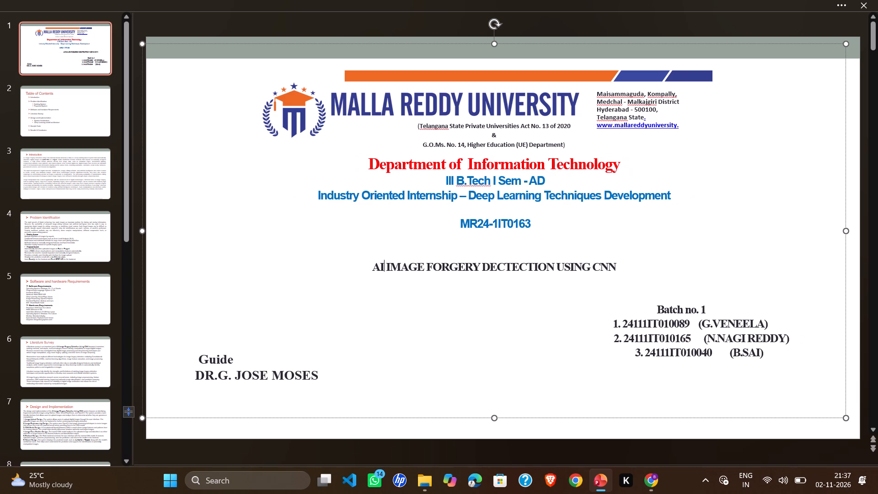
pyautogui.press('Return')
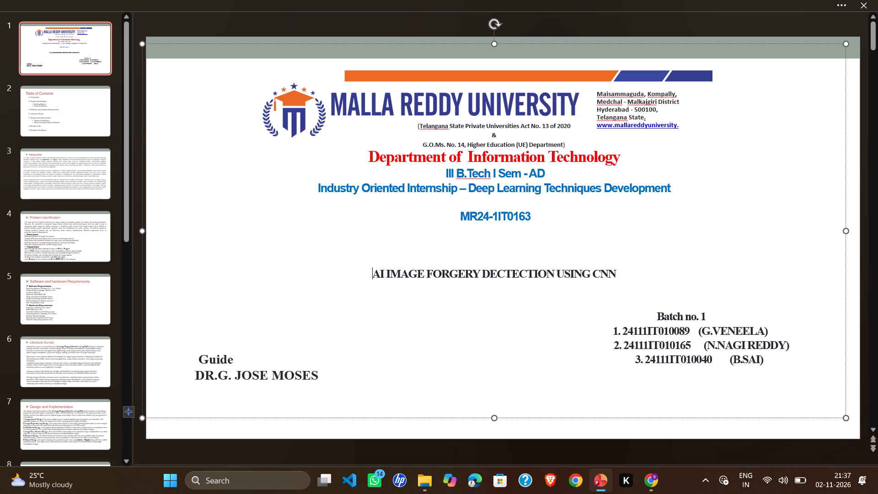
pyautogui.press('Return')
pyautogui.press('BackSpace')
pyautogui.press('BackSpace')
pyautogui.press('BackSpace')
pyautogui.press('BackSpace')
pyautogui.press('BackSpace')
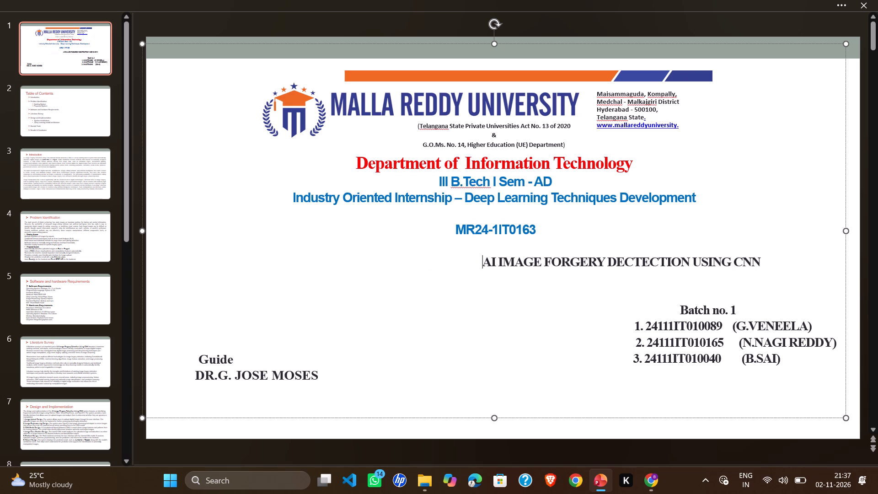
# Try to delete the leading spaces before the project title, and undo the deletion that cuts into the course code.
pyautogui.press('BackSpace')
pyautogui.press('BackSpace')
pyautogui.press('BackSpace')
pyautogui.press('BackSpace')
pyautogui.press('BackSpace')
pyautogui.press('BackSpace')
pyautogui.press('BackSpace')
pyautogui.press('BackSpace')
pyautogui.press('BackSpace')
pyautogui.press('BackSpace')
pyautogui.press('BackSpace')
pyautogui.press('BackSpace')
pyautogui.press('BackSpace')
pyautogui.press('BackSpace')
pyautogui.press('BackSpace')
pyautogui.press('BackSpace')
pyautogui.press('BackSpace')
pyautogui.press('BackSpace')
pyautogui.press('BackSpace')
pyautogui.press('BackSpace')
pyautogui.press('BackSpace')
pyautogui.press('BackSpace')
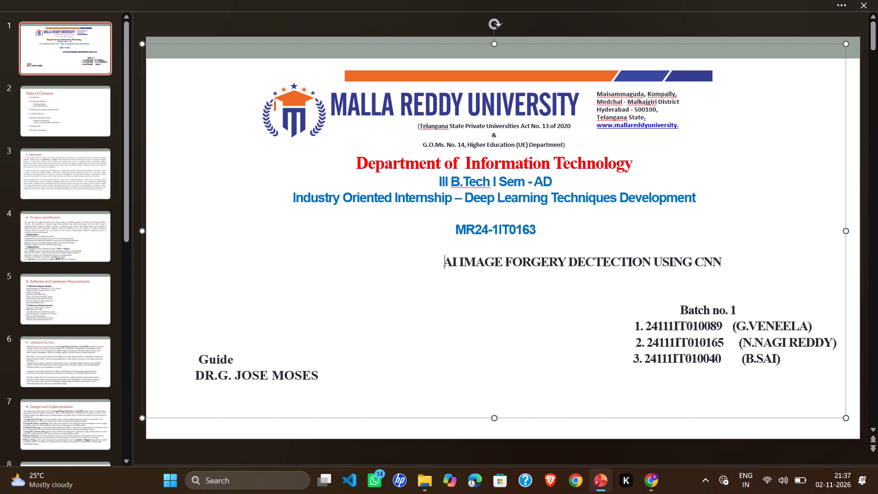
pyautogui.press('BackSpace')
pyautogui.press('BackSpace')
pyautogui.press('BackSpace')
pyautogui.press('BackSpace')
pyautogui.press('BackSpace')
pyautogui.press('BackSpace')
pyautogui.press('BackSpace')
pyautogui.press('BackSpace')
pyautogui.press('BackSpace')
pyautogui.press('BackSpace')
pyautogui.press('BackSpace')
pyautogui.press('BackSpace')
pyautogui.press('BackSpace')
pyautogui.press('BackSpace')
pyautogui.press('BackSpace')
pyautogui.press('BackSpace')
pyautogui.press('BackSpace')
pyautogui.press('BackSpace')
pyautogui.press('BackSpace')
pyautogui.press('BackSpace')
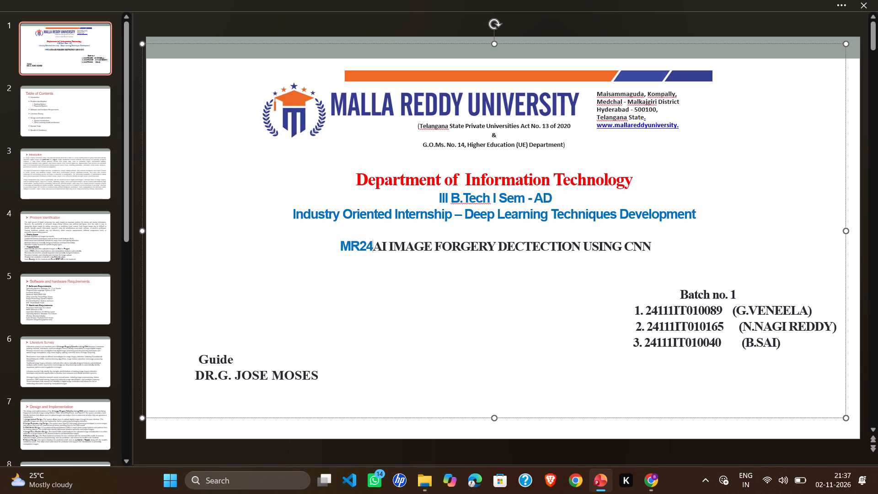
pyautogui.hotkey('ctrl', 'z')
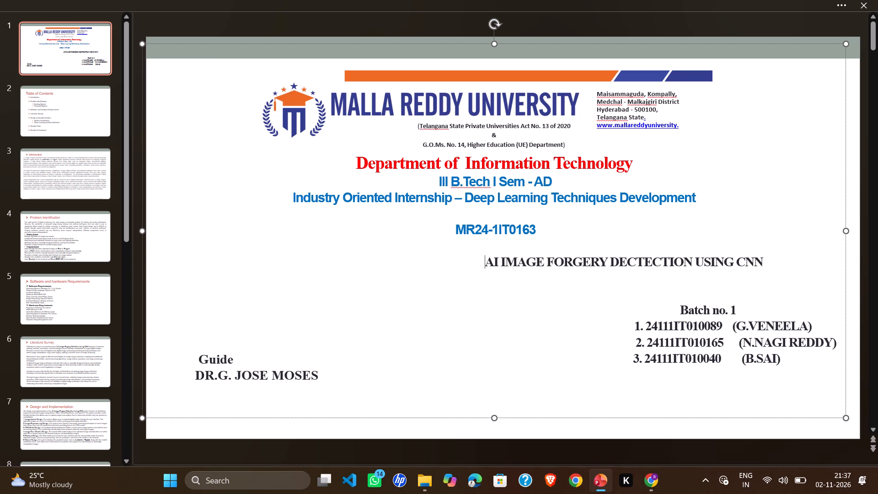
# Delete the leading spaces and blank line before the project title so it sits centred directly beneath course code MR24-1IT0163.
pyautogui.press('space')
pyautogui.press('BackSpace')
pyautogui.press('BackSpace')
pyautogui.press('BackSpace')
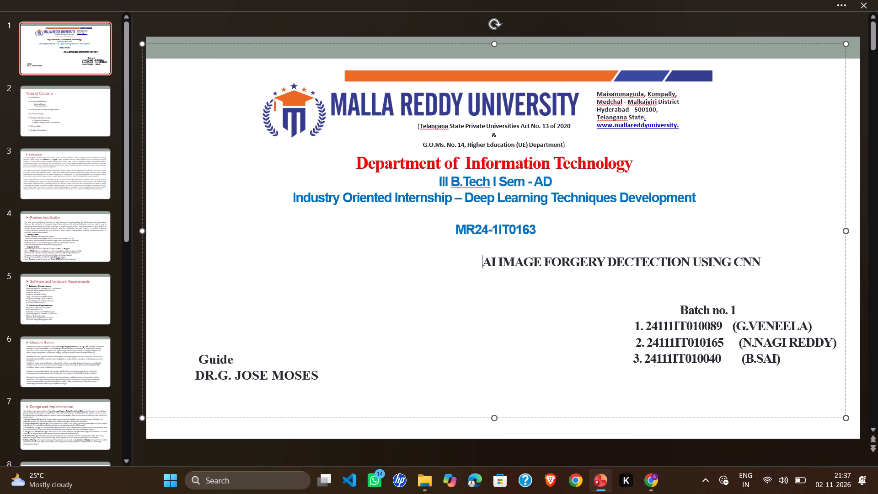
pyautogui.press('BackSpace')
pyautogui.press('BackSpace')
pyautogui.press('BackSpace')
pyautogui.press('BackSpace')
pyautogui.press('BackSpace')
pyautogui.press('BackSpace')
pyautogui.press('BackSpace')
pyautogui.press('BackSpace')
pyautogui.press('BackSpace')
pyautogui.press('BackSpace')
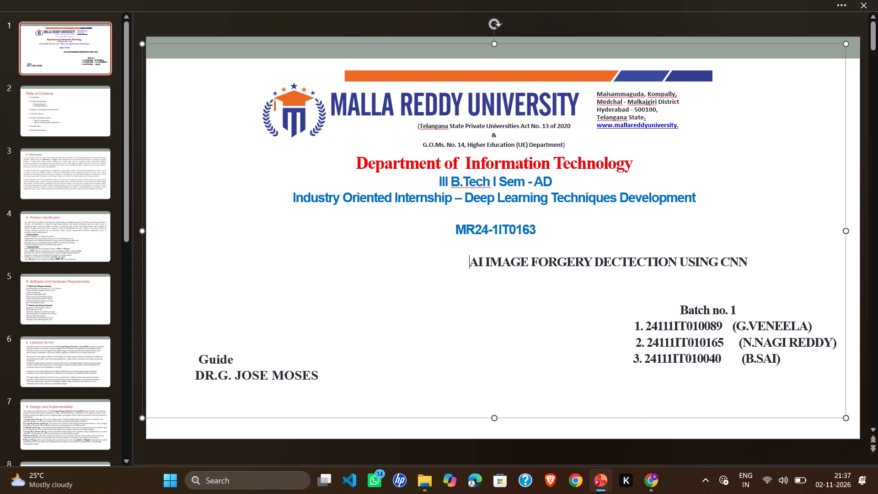
pyautogui.press('BackSpace')
pyautogui.press('BackSpace')
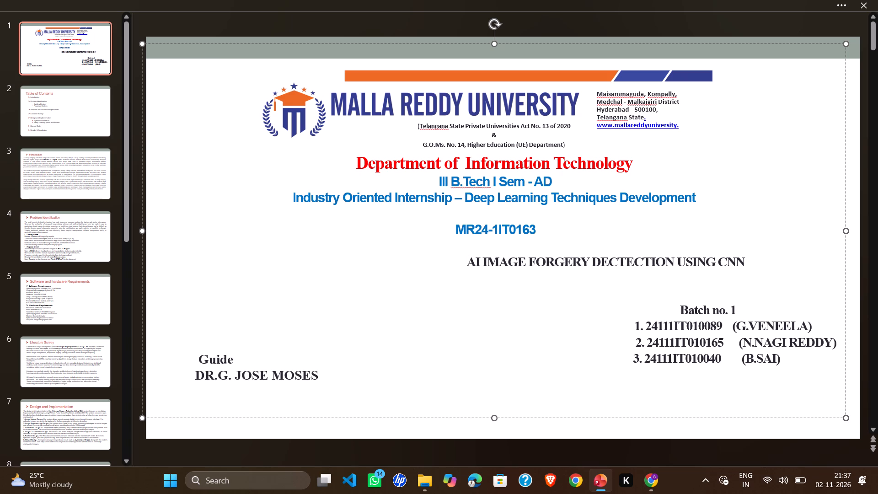
pyautogui.press('BackSpace')
pyautogui.press('BackSpace')
pyautogui.press('BackSpace')
pyautogui.press('BackSpace')
pyautogui.press('BackSpace')
pyautogui.press('BackSpace')
pyautogui.press('BackSpace')
pyautogui.press('BackSpace')
pyautogui.press('BackSpace')
pyautogui.press('BackSpace')
pyautogui.press('BackSpace')
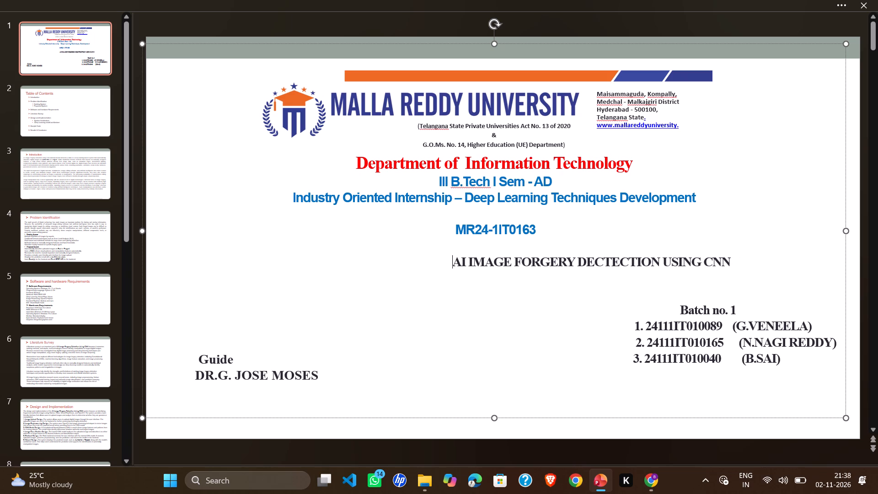
pyautogui.press('BackSpace')
pyautogui.press('BackSpace')
pyautogui.press('BackSpace')
pyautogui.press('BackSpace')
pyautogui.press('BackSpace')
pyautogui.press('BackSpace')
pyautogui.press('BackSpace')
pyautogui.press('BackSpace')
pyautogui.press('BackSpace')
pyautogui.press('BackSpace')
pyautogui.press('BackSpace')
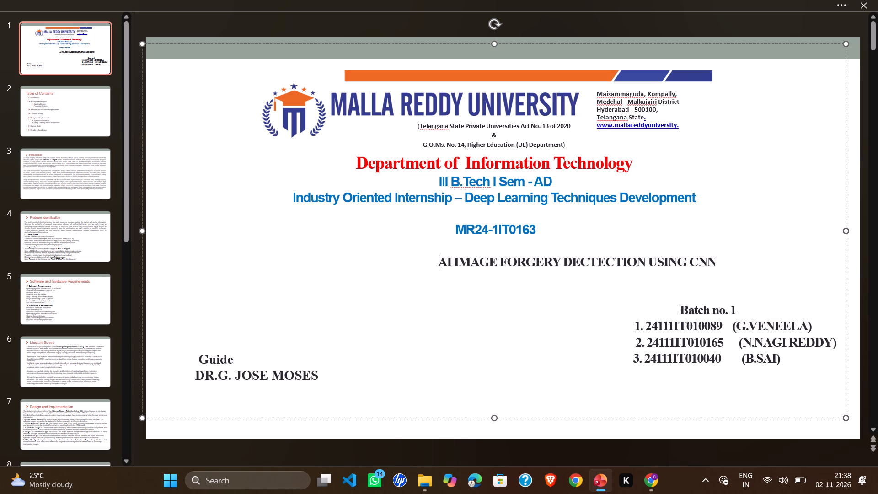
pyautogui.press('BackSpace')
pyautogui.press('BackSpace')
pyautogui.press('BackSpace')
pyautogui.press('BackSpace')
pyautogui.press('BackSpace')
pyautogui.press('BackSpace')
pyautogui.press('BackSpace')
pyautogui.press('BackSpace')
pyautogui.press('BackSpace')
pyautogui.press('BackSpace')
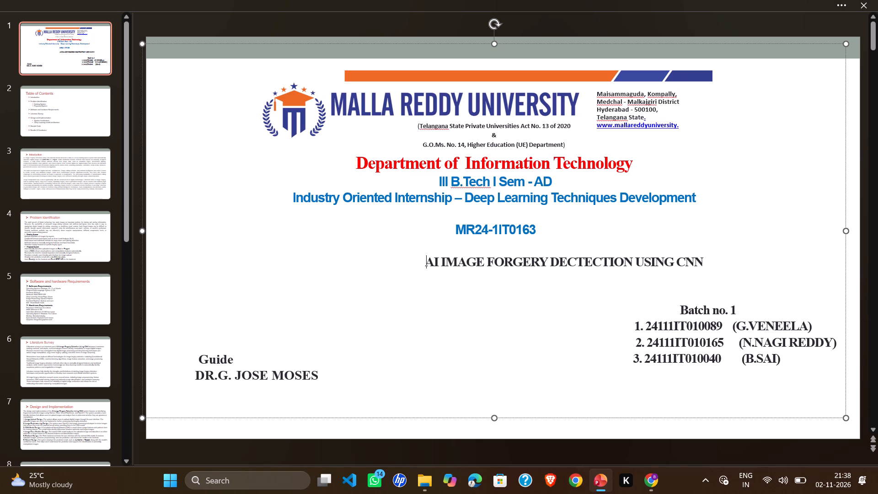
pyautogui.press('BackSpace')
pyautogui.press('BackSpace')
pyautogui.press('BackSpace')
pyautogui.press('BackSpace')
pyautogui.press('BackSpace')
pyautogui.press('BackSpace')
pyautogui.press('BackSpace')
pyautogui.press('BackSpace')
pyautogui.press('BackSpace')
pyautogui.press('BackSpace')
pyautogui.press('BackSpace')
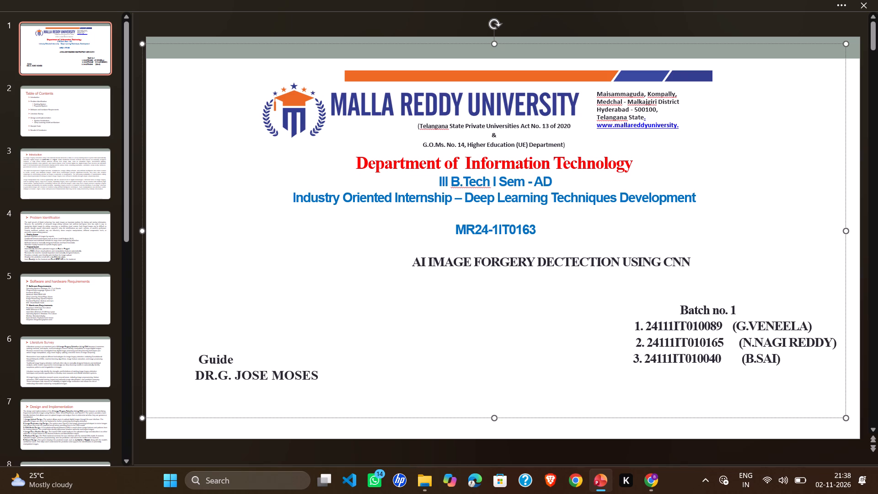
pyautogui.press('BackSpace')
pyautogui.press('BackSpace')
pyautogui.press('BackSpace')
pyautogui.press('BackSpace')
pyautogui.press('BackSpace')
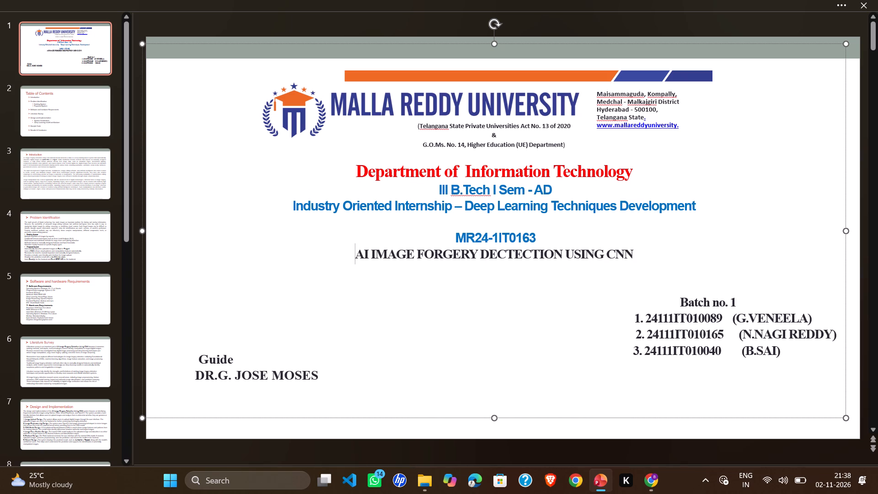
# Move course code MR24-1IT0163 back onto the Industry Oriented Internship line, with a short gap before it.
pyautogui.click(459, 237)
pyautogui.press('BackSpace')
pyautogui.press('BackSpace')
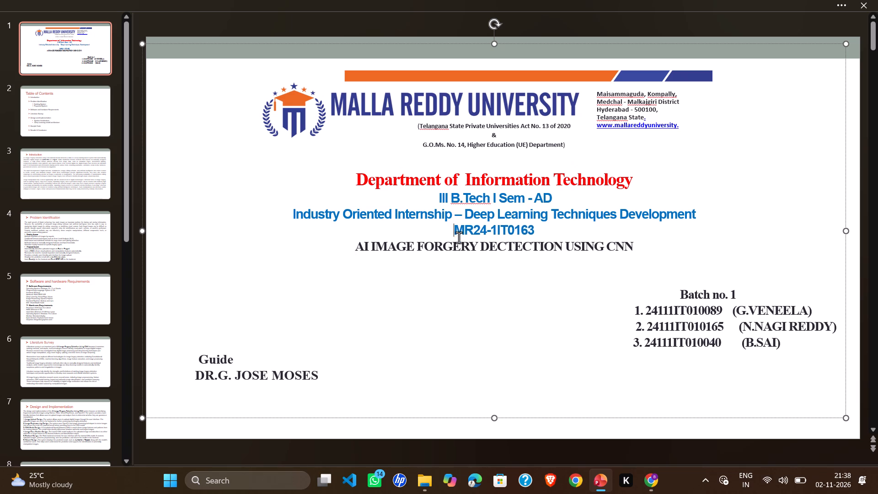
pyautogui.press('BackSpace')
pyautogui.press('BackSpace')
pyautogui.press('BackSpace')
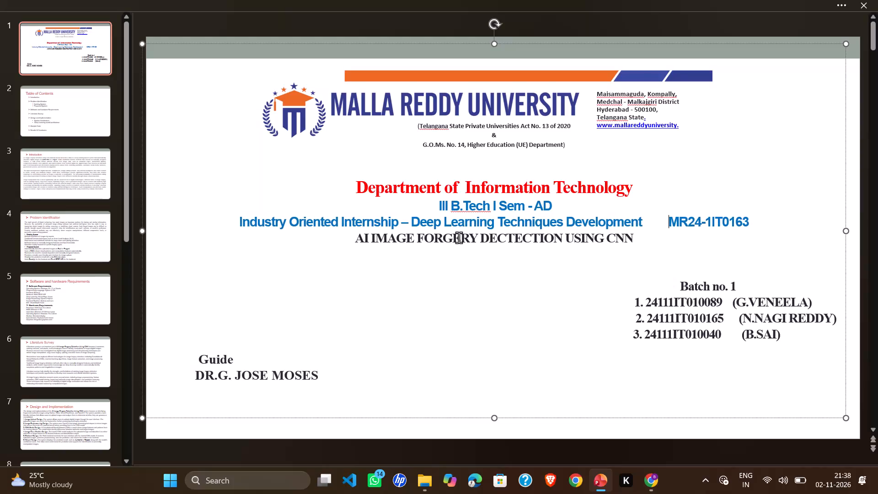
pyautogui.press('BackSpace')
pyautogui.press('BackSpace')
pyautogui.press('BackSpace')
pyautogui.press('BackSpace')
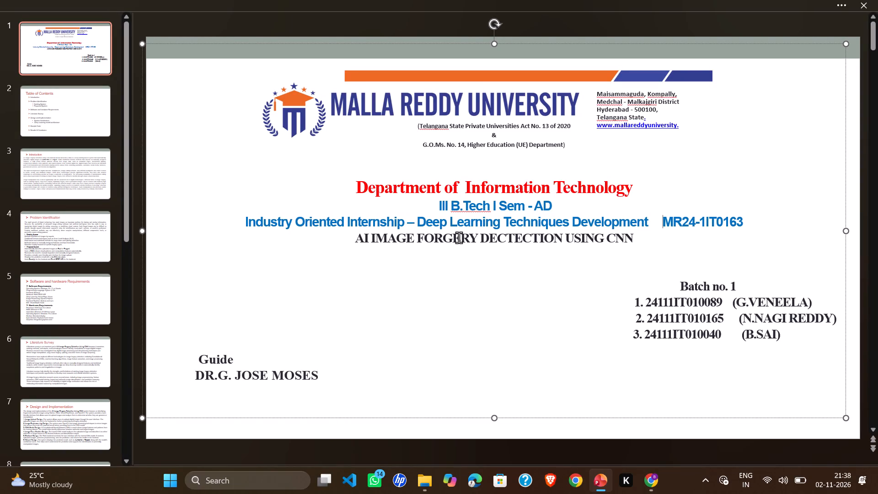
# Insert a blank line above the project title AI IMAGE FORGERY DECTECTION USING CNN.
pyautogui.click(360, 240)
pyautogui.press('Left')
pyautogui.press('Return')
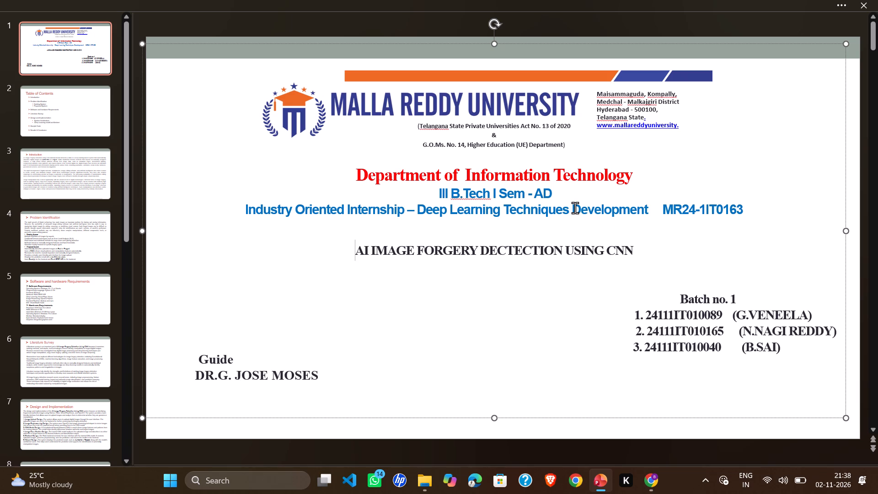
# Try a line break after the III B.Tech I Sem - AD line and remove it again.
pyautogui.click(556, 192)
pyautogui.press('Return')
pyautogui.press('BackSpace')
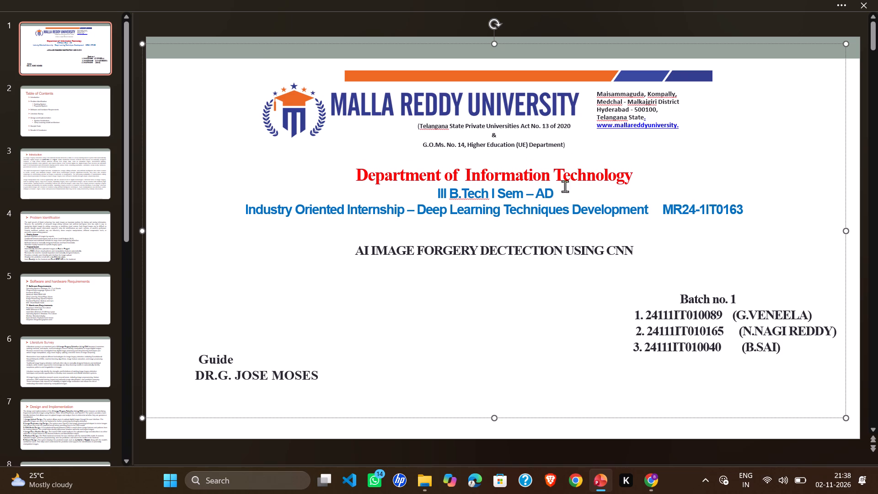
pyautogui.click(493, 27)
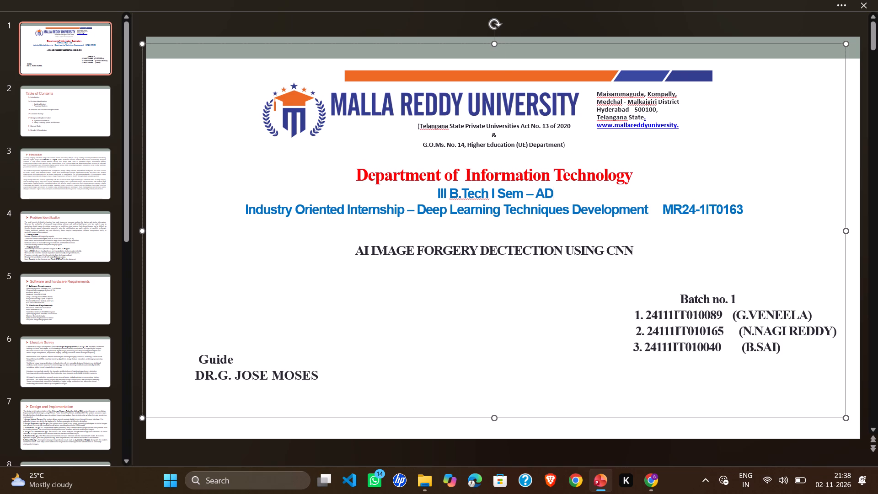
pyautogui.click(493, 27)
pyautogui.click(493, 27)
# Close the presentation, saving the changes to FINAL PPT in the Downloads folder, and close the file browser window.
pyautogui.click(860, 2)
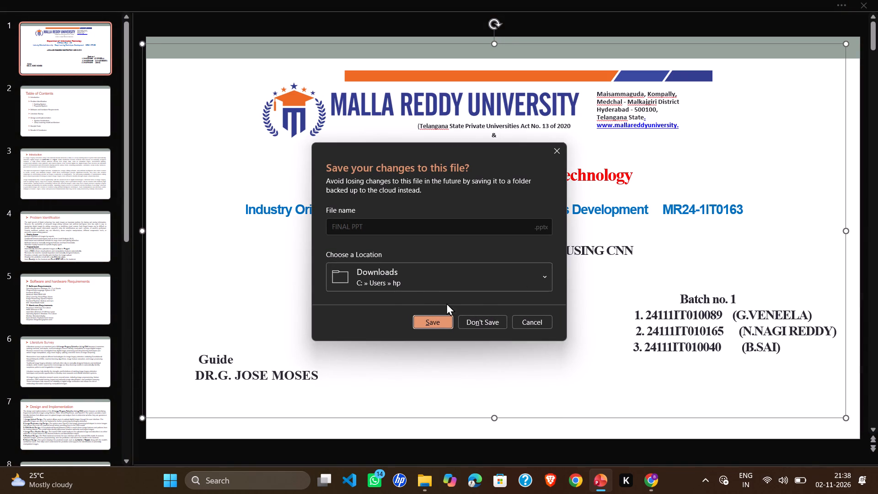
pyautogui.click(420, 282)
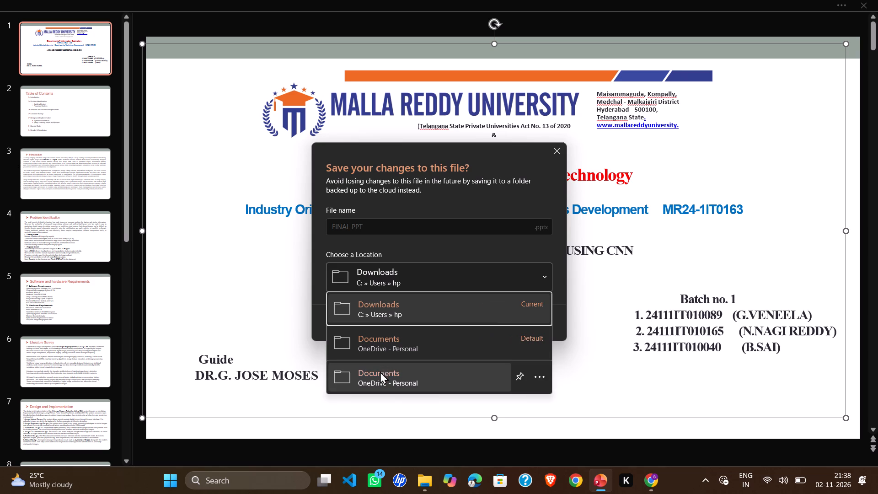
pyautogui.click(394, 308)
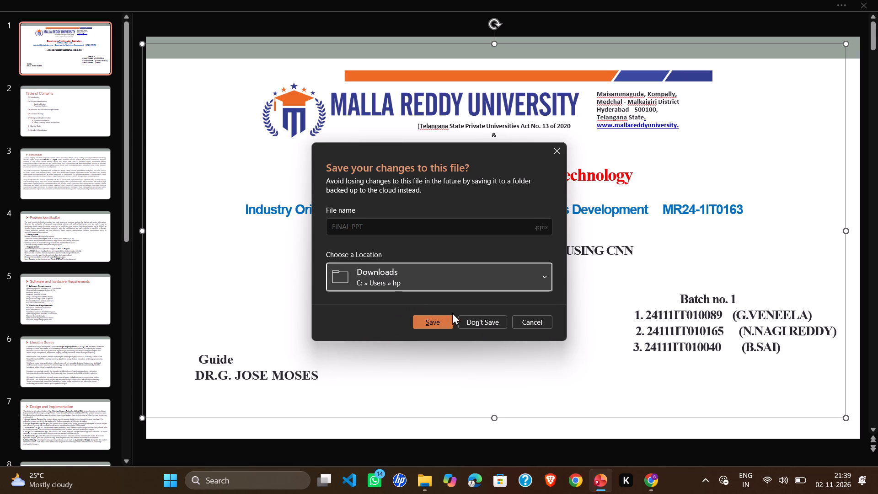
pyautogui.click(435, 324)
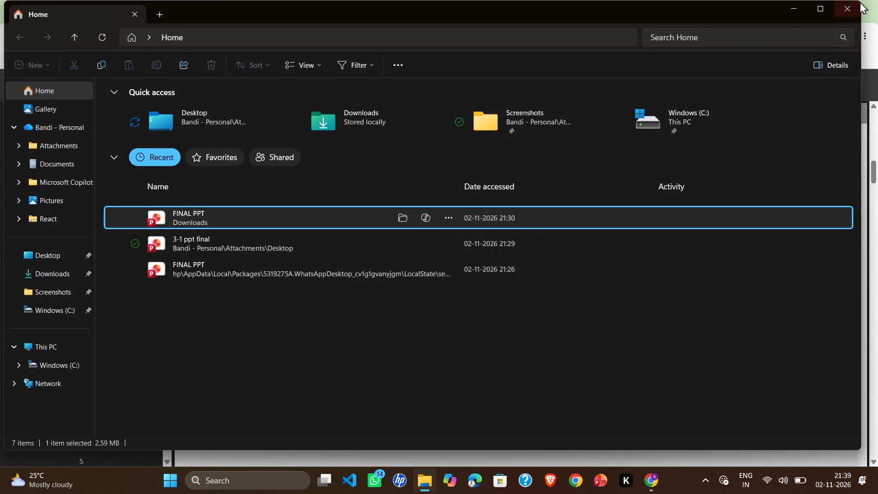
pyautogui.click(845, 6)
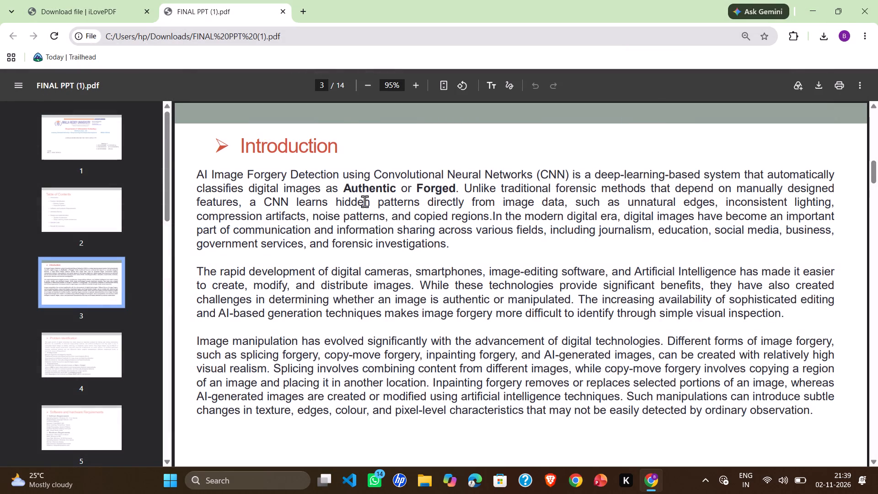
# Return to the iLovePDF page for converting PowerPoint to PDF in the browser.
pyautogui.scroll(10, 364, 201)
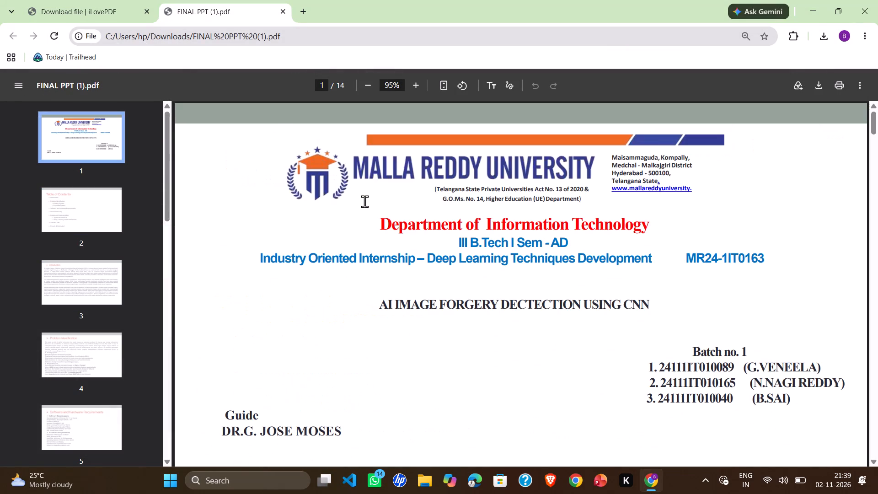
pyautogui.click(95, 9)
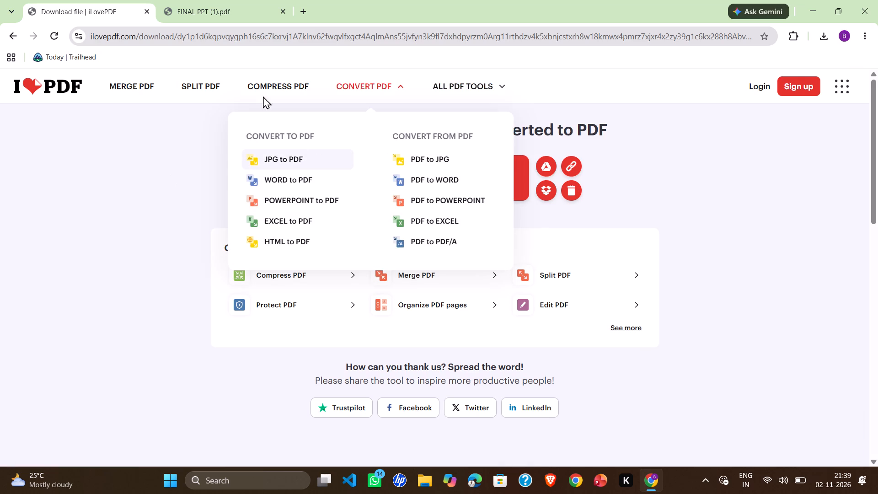
pyautogui.click(14, 38)
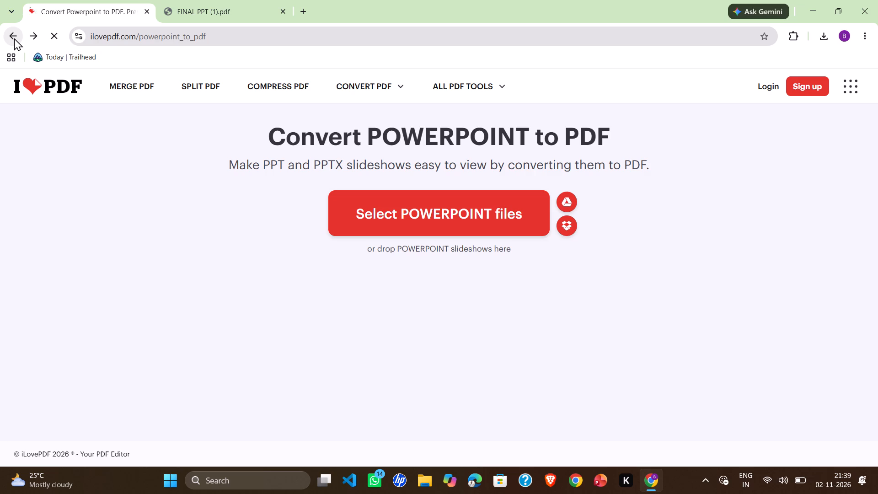
# Review the slides of FINAL PPT (1).pdf in the browser, from the title page through to the closing THANK YOU page.
pyautogui.click(233, 6)
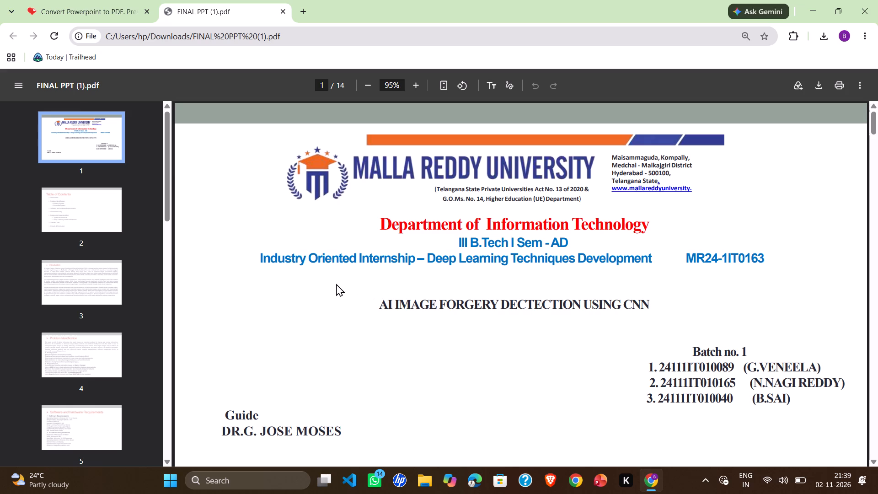
pyautogui.click(102, 198)
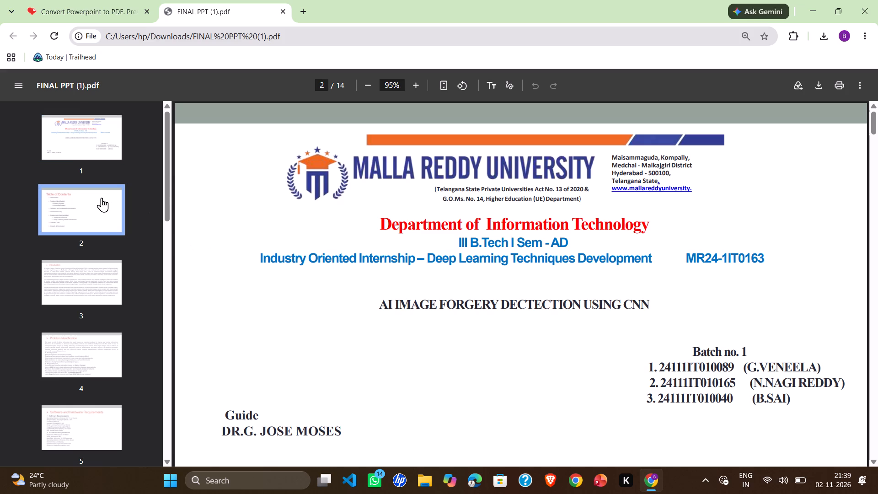
pyautogui.press('Down')
pyautogui.press('Down')
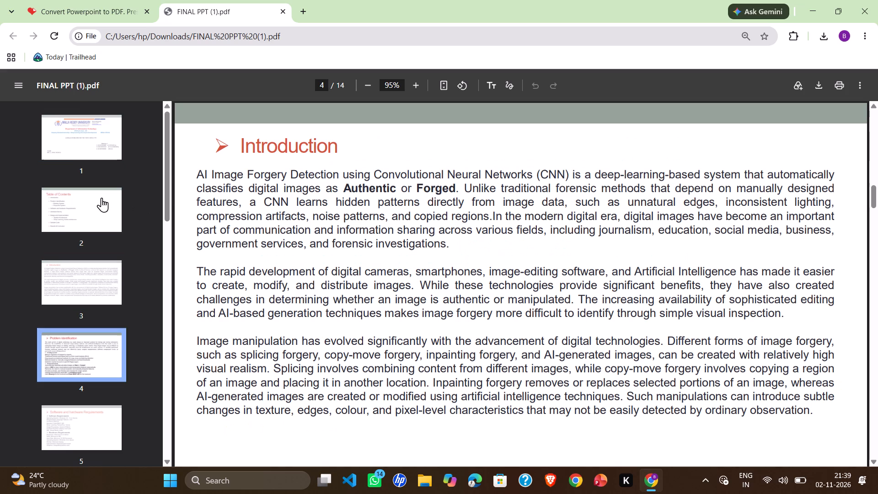
pyautogui.press('Down')
pyautogui.press('Down')
pyautogui.press('Down')
pyautogui.press('Down')
pyautogui.press('Down')
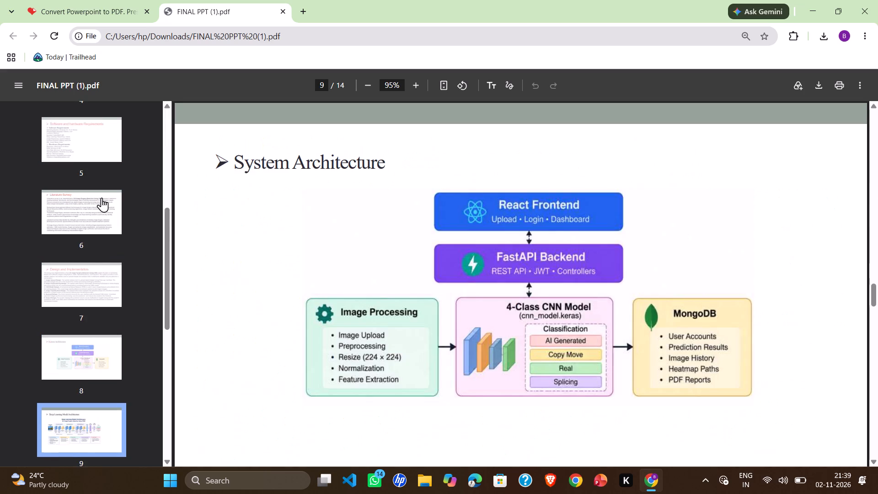
pyautogui.press('Down')
pyautogui.press('Down')
pyautogui.press('Down')
pyautogui.press('Down')
pyautogui.press('Down')
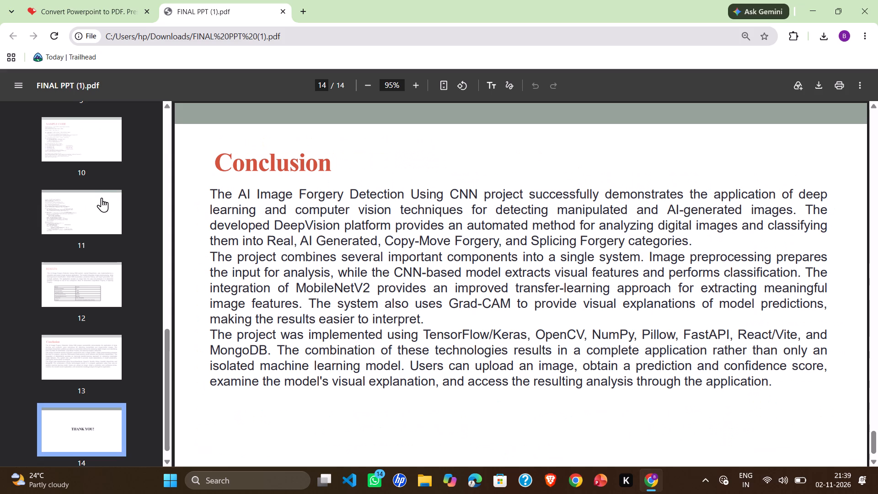
# Page back to recheck the Deep Learning Model Architecture and SAMPLE CODE pages, and return to the PDF's title page.
pyautogui.press('Up')
pyautogui.press('Up')
pyautogui.press('Up')
pyautogui.press('Up')
pyautogui.press('Up')
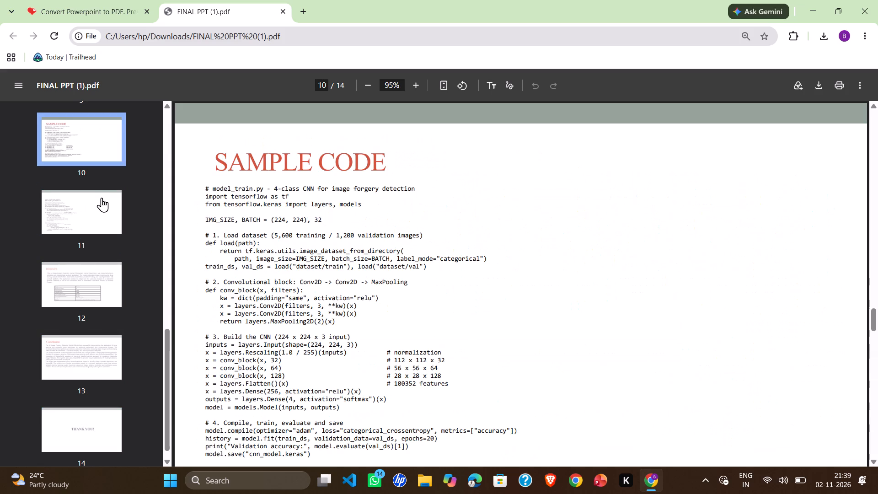
pyautogui.press('Down')
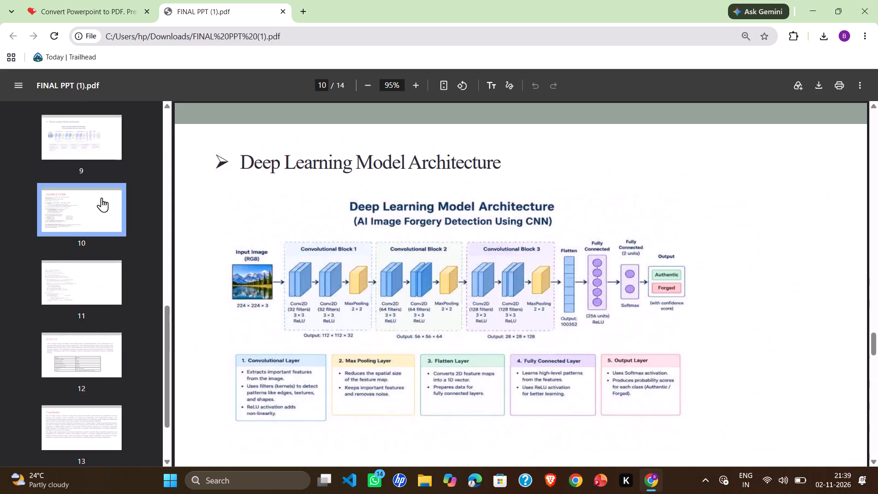
pyautogui.scroll(6, 102, 198)
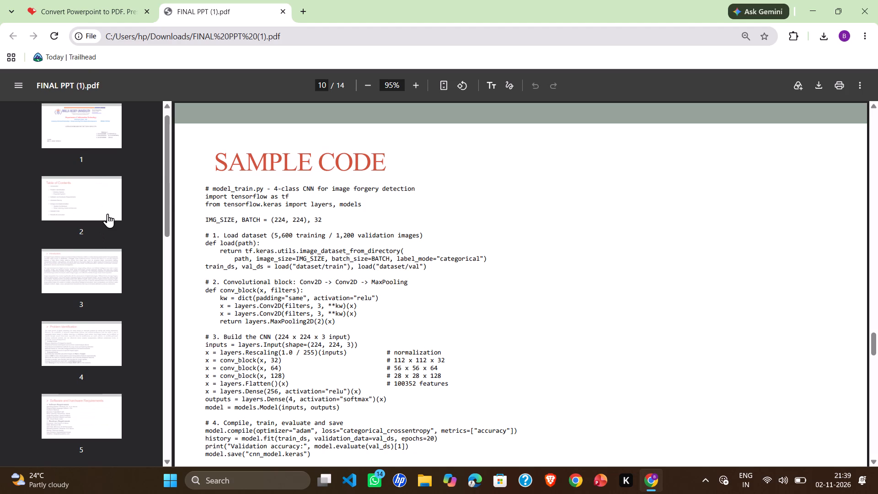
pyautogui.scroll(8, 107, 214)
pyautogui.click(85, 152)
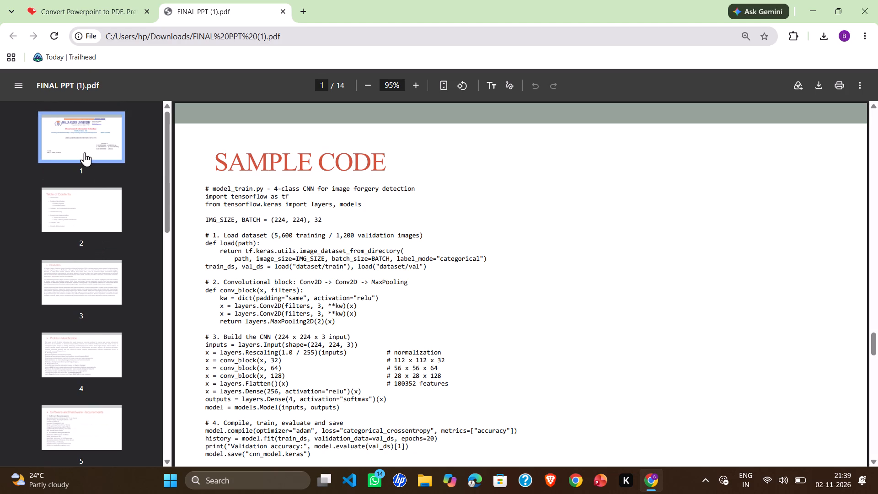
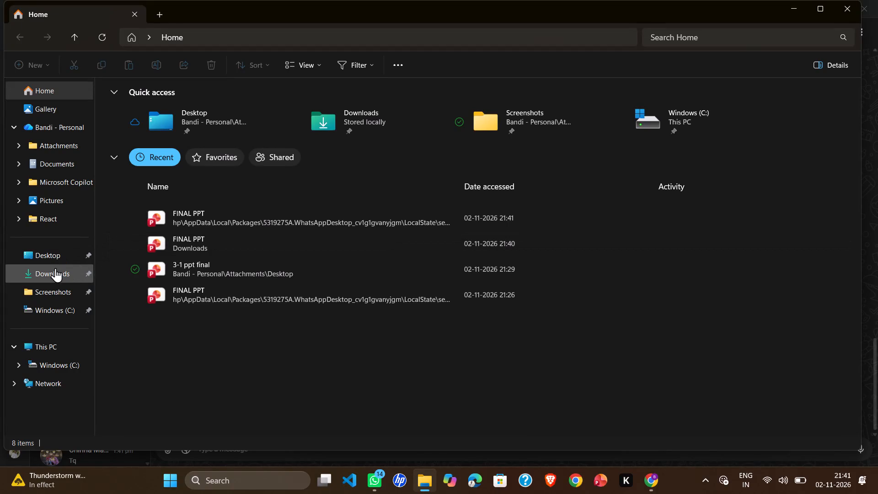
# Copy the FINAL PPT (1) PDF from the Downloads folder.
pyautogui.click(55, 269)
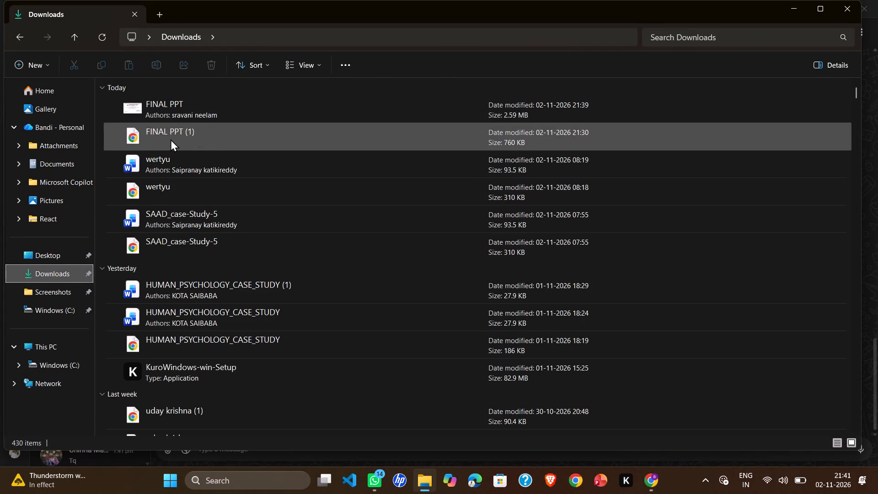
pyautogui.rightClick(171, 139)
pyautogui.click(147, 134)
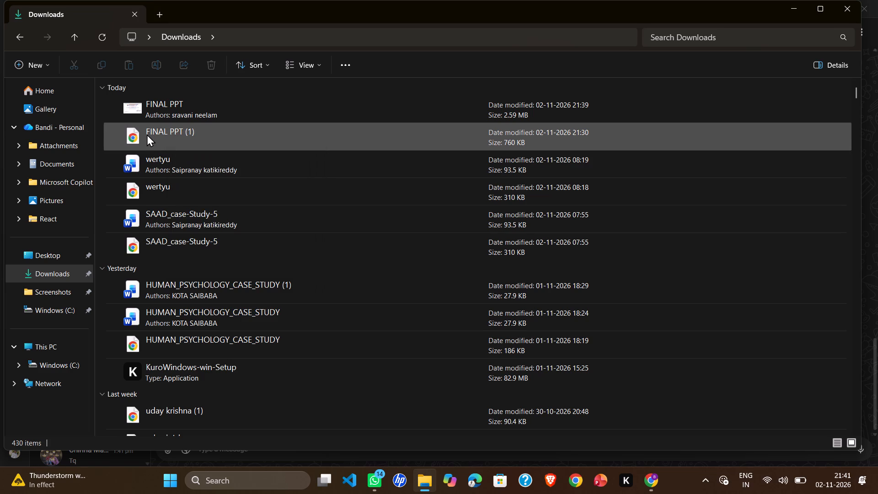
pyautogui.rightClick(147, 134)
pyautogui.click(196, 157)
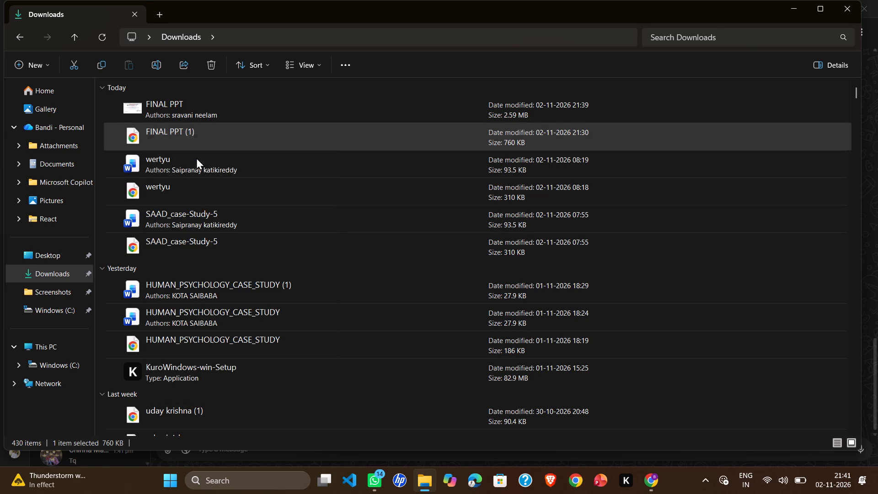
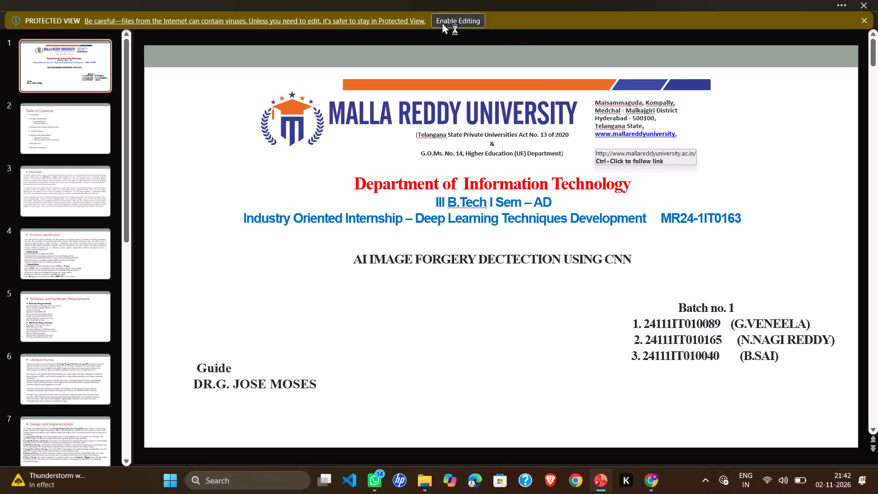
# Enable editing for the protected FINAL PPT presentation.
pyautogui.click(442, 24)
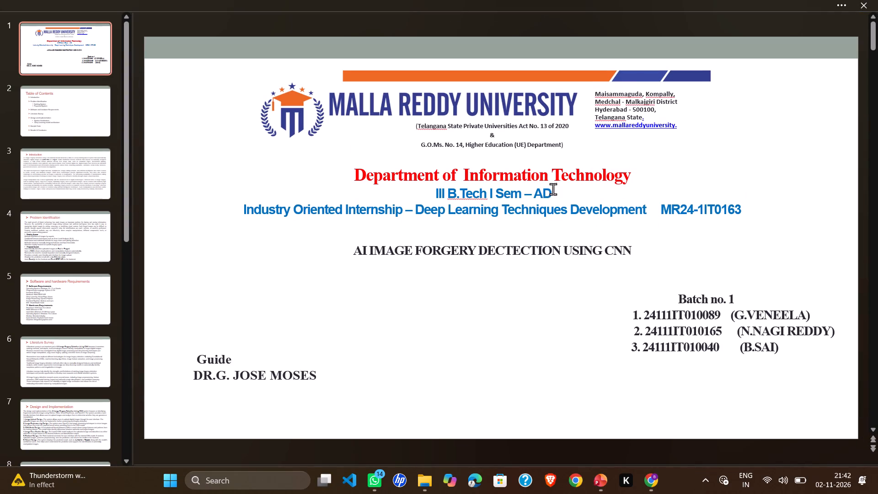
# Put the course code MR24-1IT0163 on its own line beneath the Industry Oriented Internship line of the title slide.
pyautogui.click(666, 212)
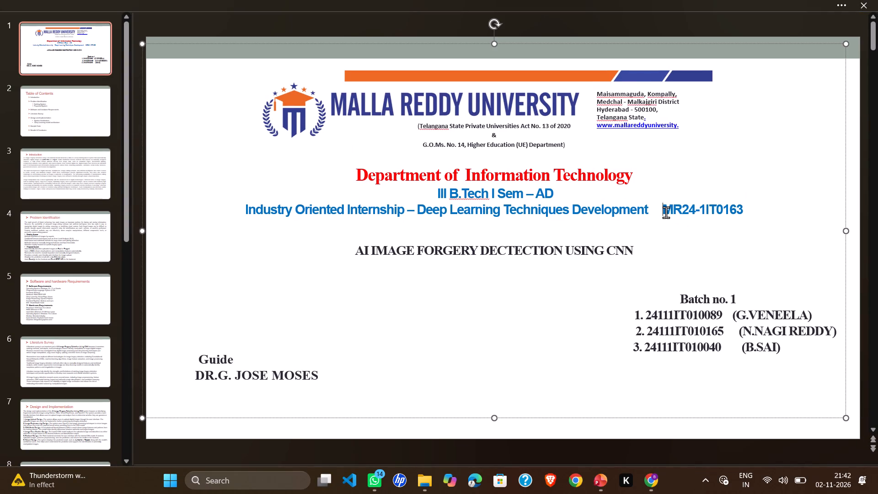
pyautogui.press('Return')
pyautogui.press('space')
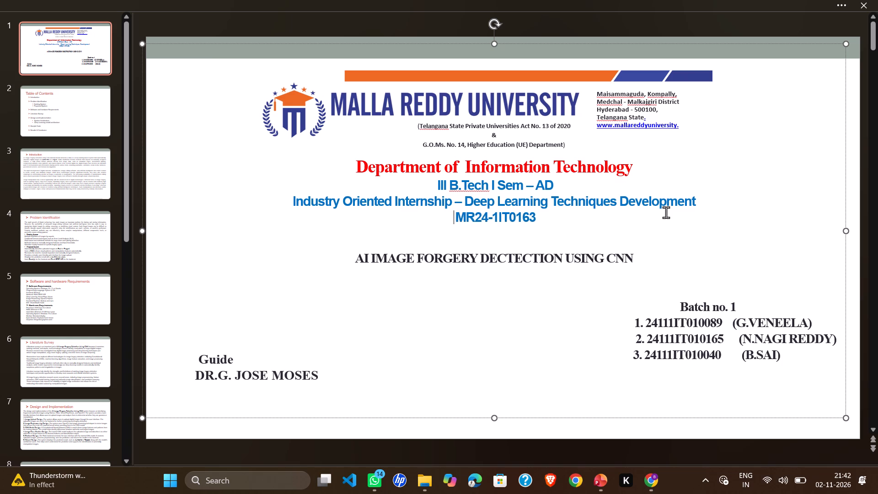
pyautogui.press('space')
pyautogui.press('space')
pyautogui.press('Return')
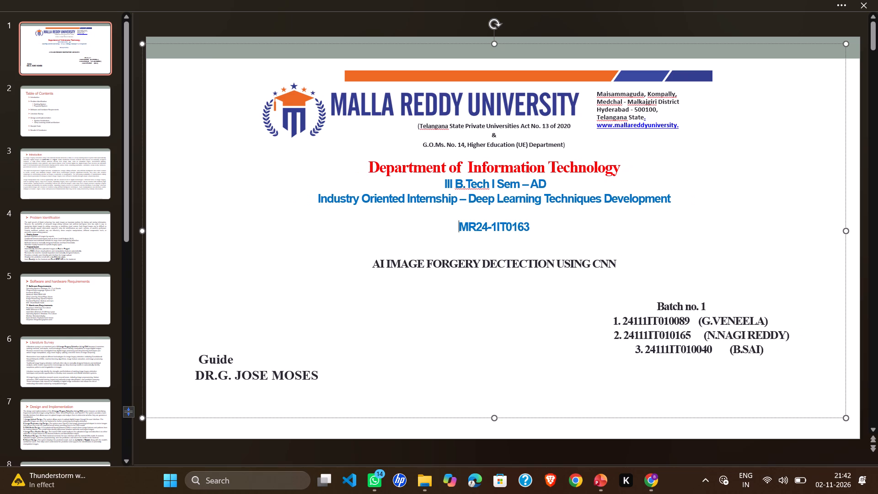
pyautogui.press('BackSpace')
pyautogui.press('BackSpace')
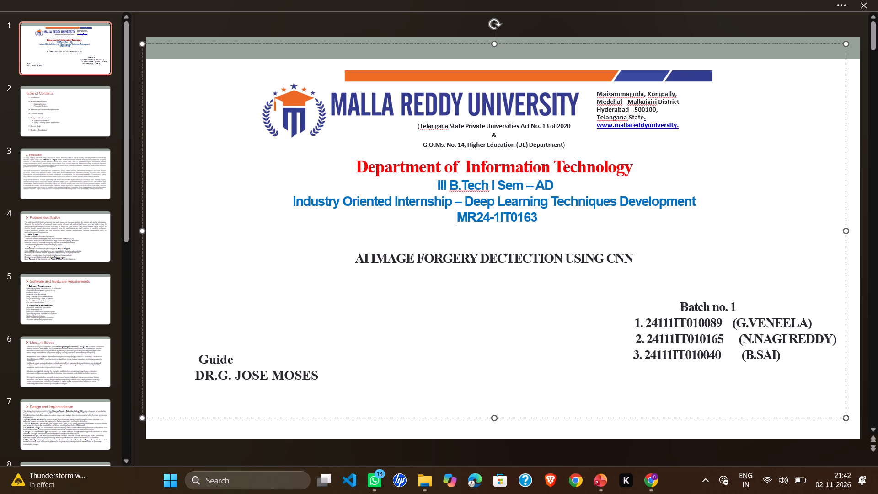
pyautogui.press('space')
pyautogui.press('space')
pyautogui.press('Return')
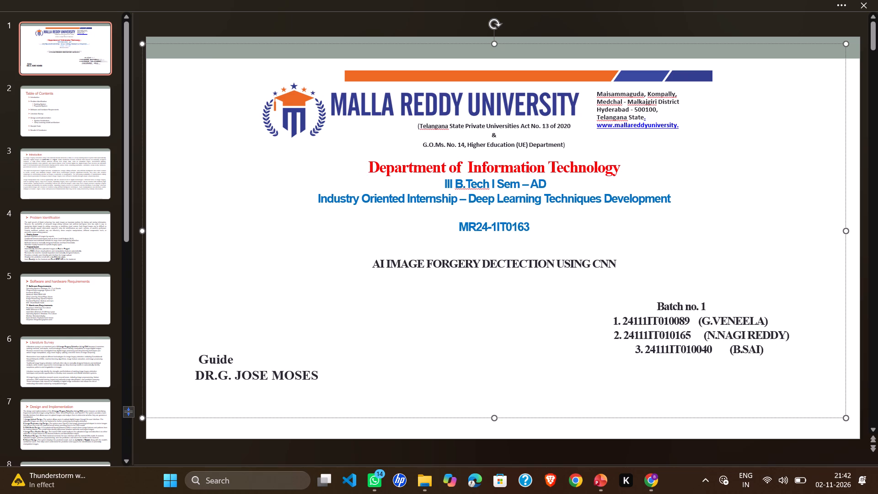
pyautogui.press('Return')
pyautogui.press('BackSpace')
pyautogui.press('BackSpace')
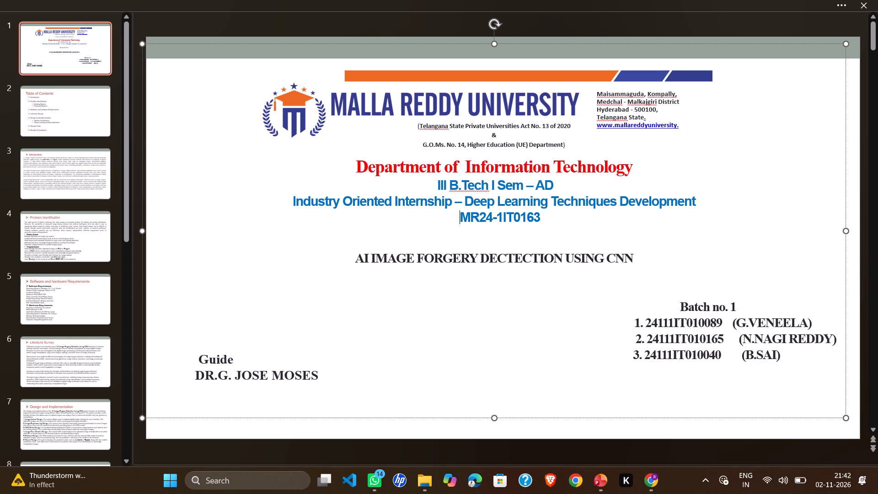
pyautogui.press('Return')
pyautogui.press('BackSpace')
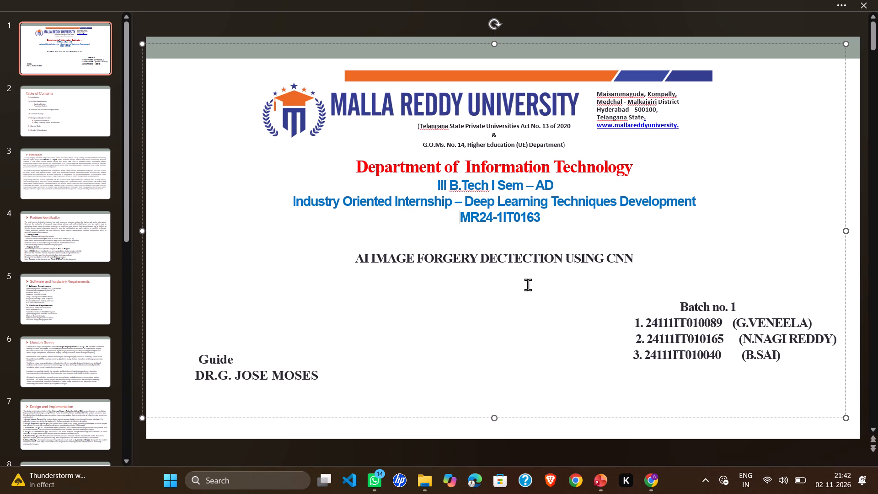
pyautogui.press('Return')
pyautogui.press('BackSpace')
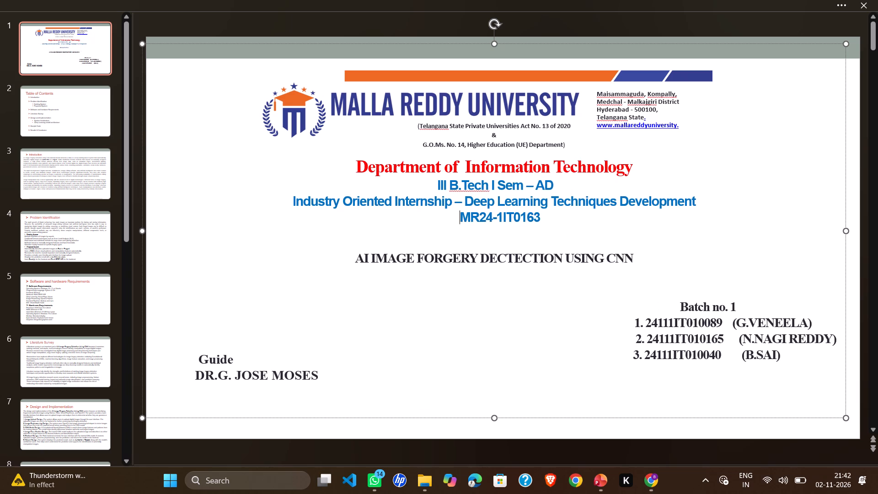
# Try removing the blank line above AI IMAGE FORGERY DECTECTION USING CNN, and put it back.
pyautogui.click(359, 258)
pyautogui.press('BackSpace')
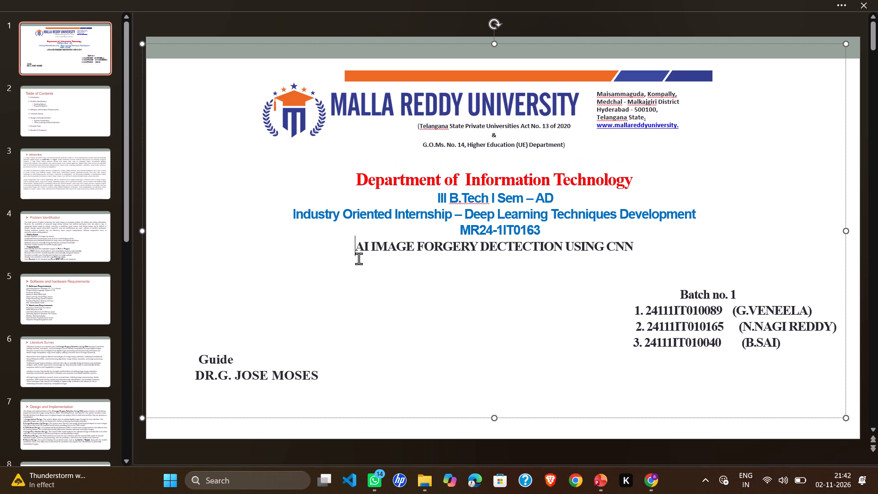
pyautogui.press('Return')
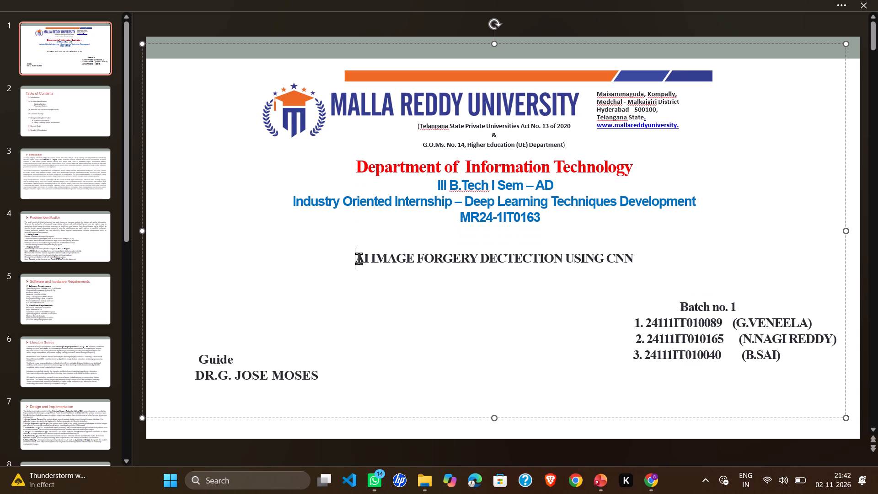
# Shift the Batch no. 1 heading leftward so it begins slightly inside the start of the student list beneath it.
pyautogui.click(680, 308)
pyautogui.press('BackSpace')
pyautogui.press('BackSpace')
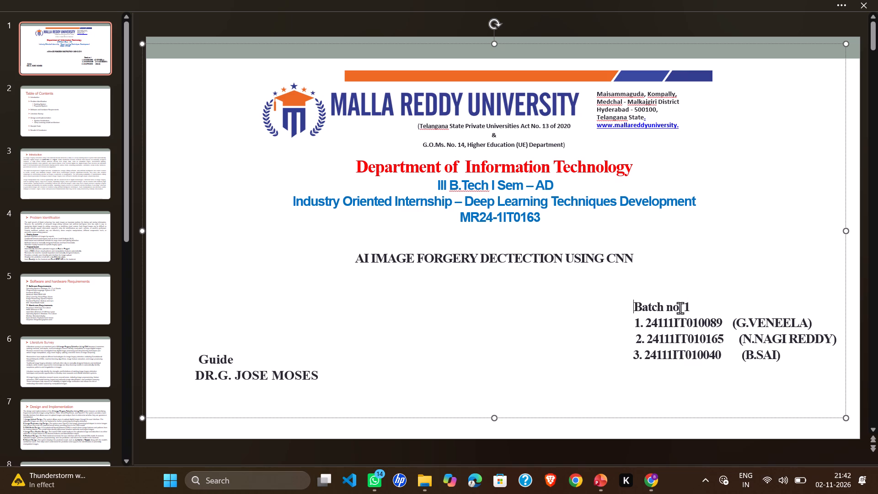
pyautogui.press('BackSpace')
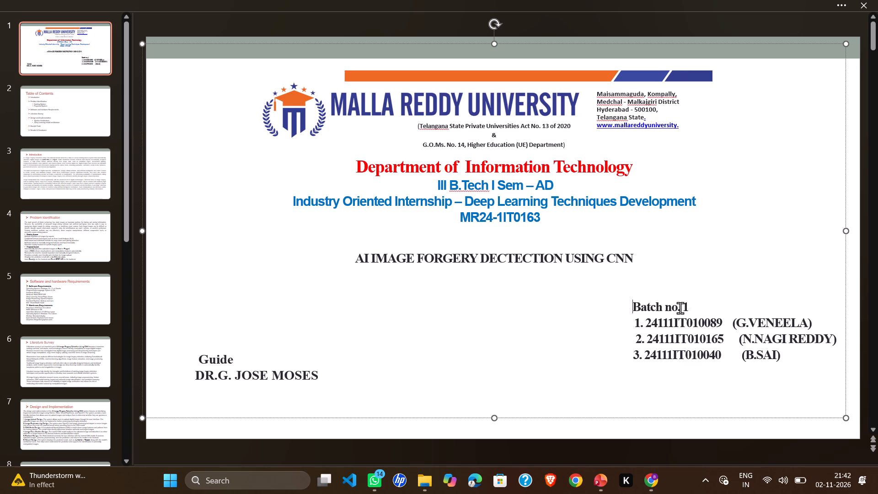
pyautogui.press('space')
pyautogui.press('space')
pyautogui.press('space')
pyautogui.press('space')
pyautogui.press('space')
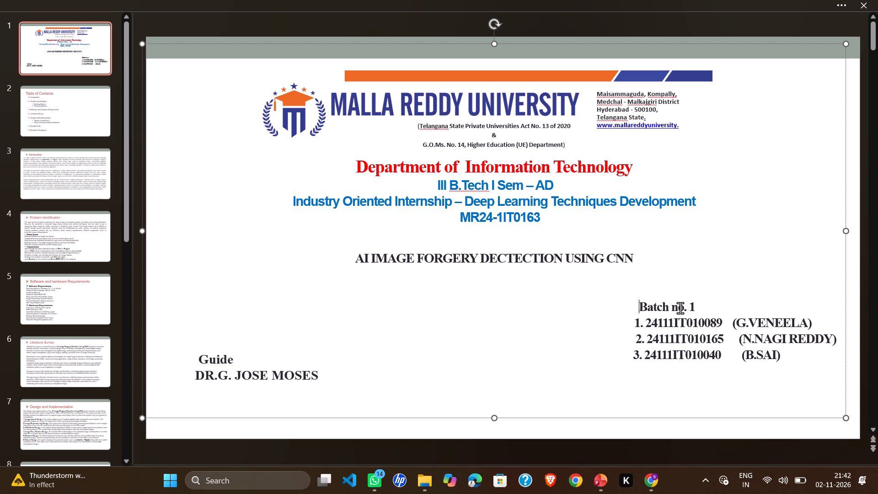
pyautogui.press('space')
pyautogui.press('space')
pyautogui.press('space')
pyautogui.press('space')
pyautogui.press('space')
pyautogui.press('space')
pyautogui.press('space')
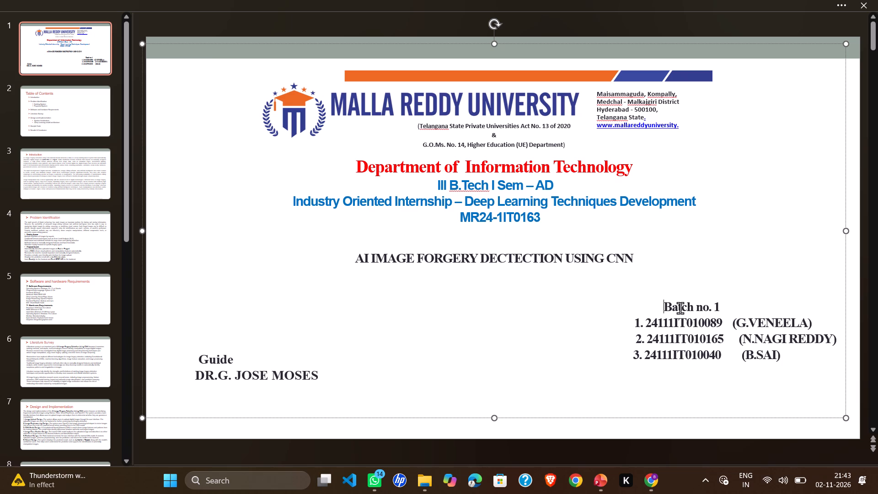
pyautogui.press('BackSpace')
pyautogui.press('BackSpace')
pyautogui.press('BackSpace')
pyautogui.press('BackSpace')
pyautogui.press('BackSpace')
pyautogui.press('BackSpace')
pyautogui.press('BackSpace')
pyautogui.press('BackSpace')
pyautogui.press('BackSpace')
pyautogui.press('BackSpace')
pyautogui.press('BackSpace')
pyautogui.press('BackSpace')
pyautogui.press('BackSpace')
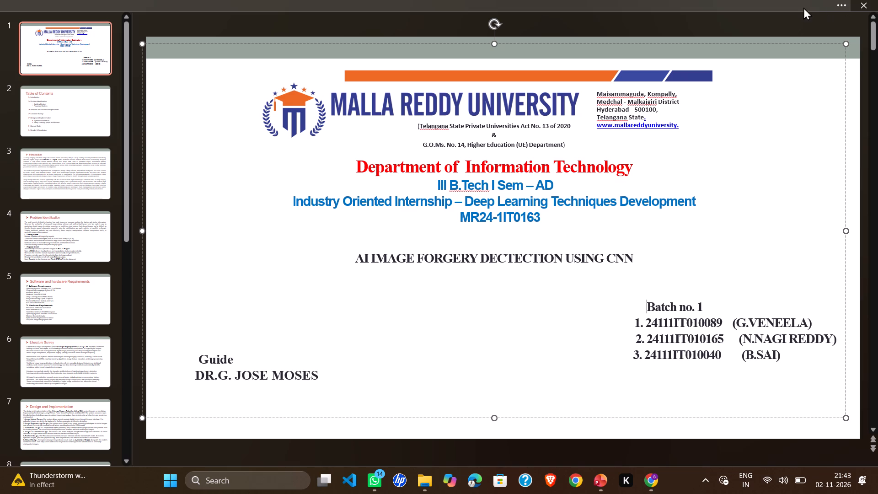
# Leave the full-screen editing view and bring back the complete window with the ribbon.
pyautogui.click(846, 5)
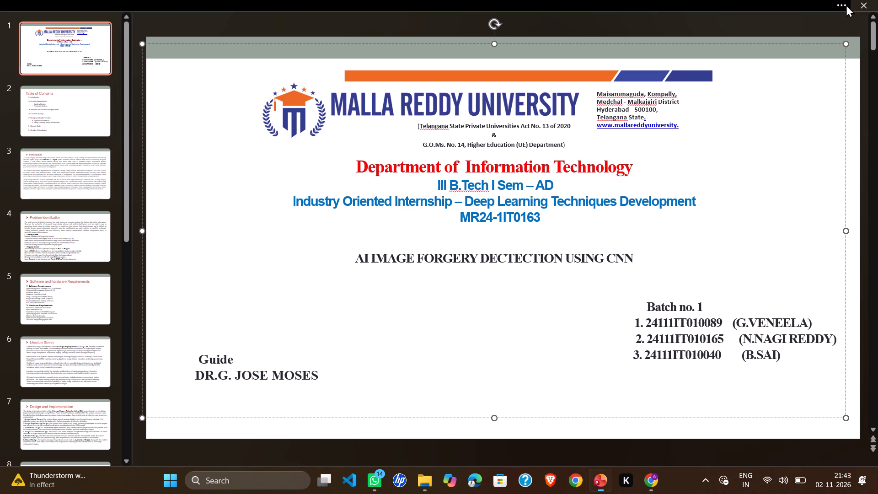
pyautogui.click(846, 5)
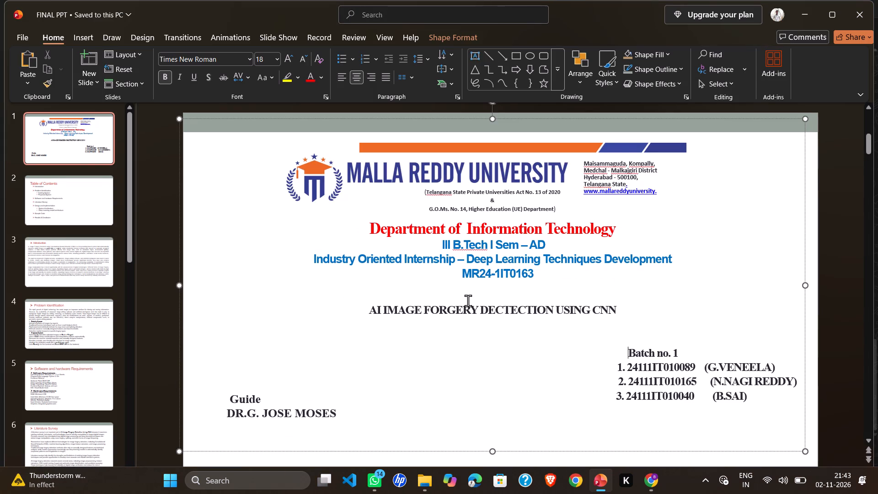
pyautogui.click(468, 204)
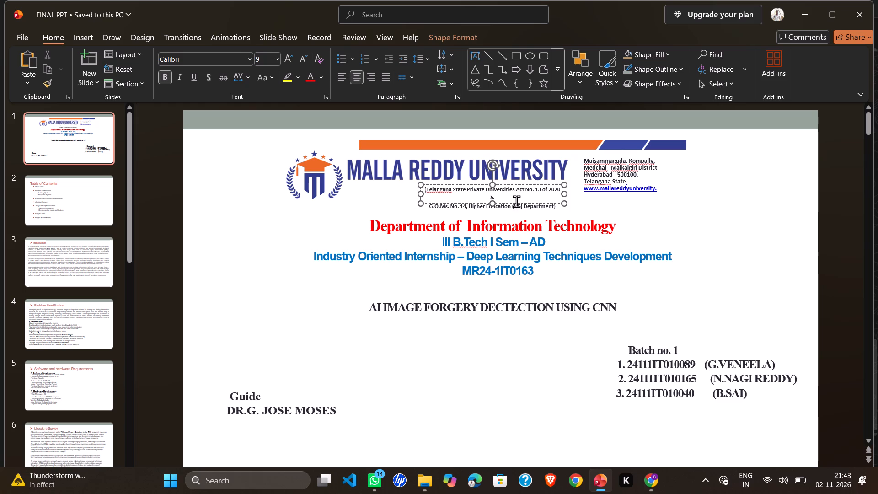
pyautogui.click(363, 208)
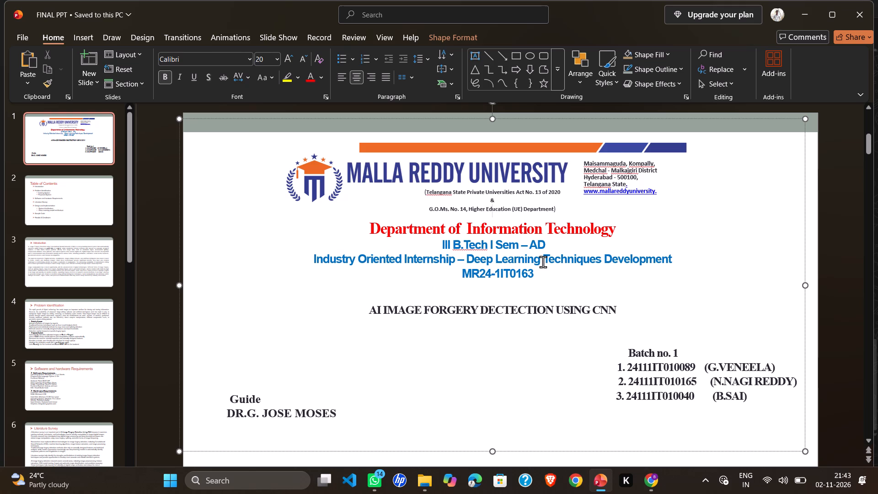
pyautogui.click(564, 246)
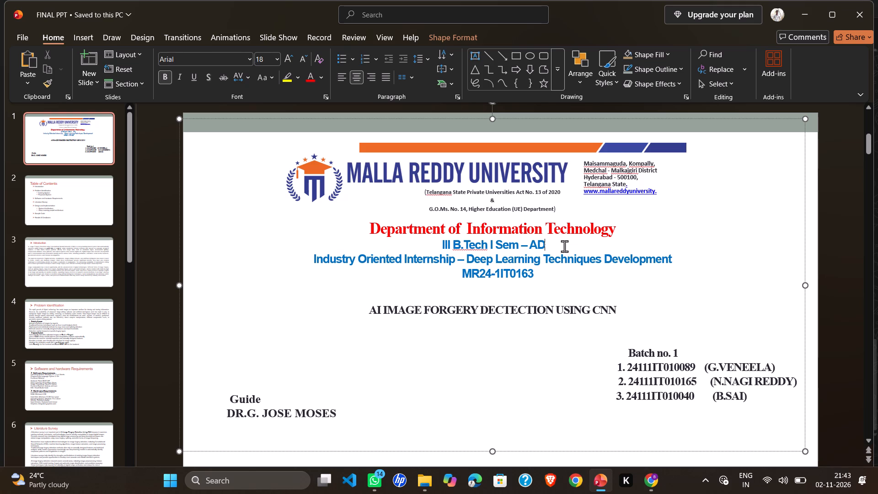
# Rejoin the course code MR24-1IT0163 to the end of the Industry Oriented Internship line, with only a small gap before it.
pyautogui.click(465, 277)
pyautogui.press('BackSpace')
pyautogui.press('BackSpace')
pyautogui.press('BackSpace')
pyautogui.press('BackSpace')
pyautogui.press('BackSpace')
pyautogui.press('BackSpace')
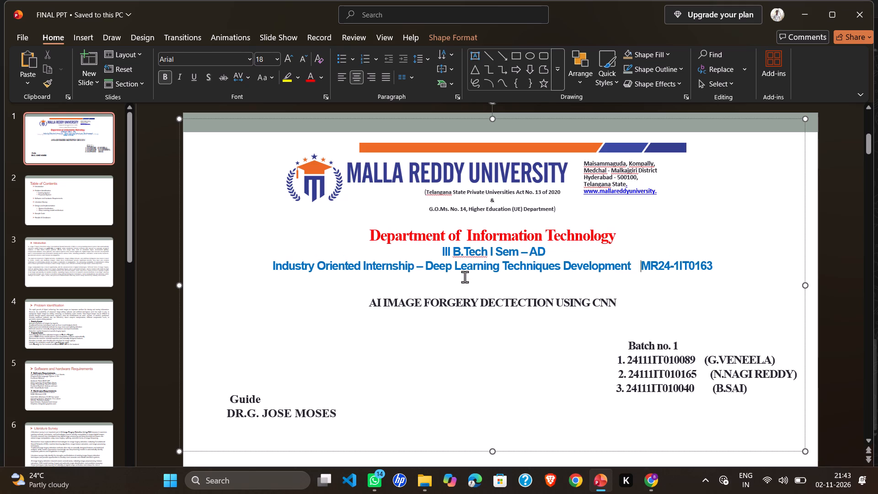
pyautogui.press('BackSpace')
pyautogui.press('BackSpace')
pyautogui.press('BackSpace')
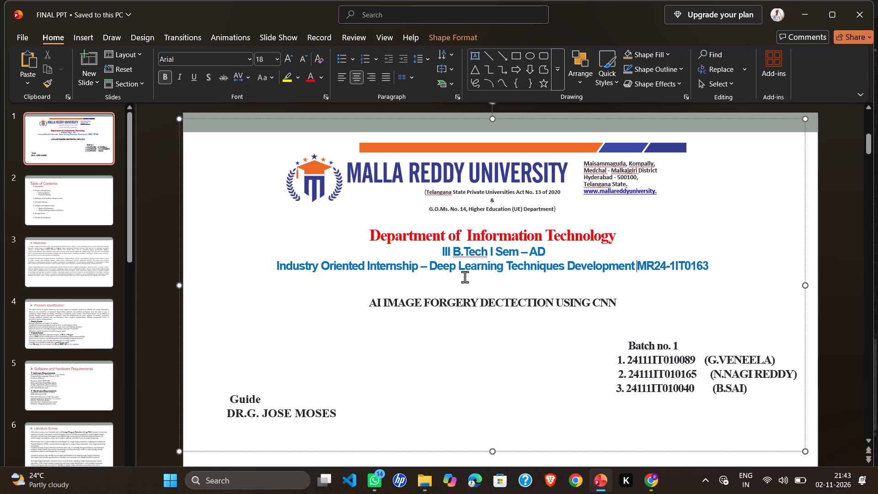
pyautogui.press('space')
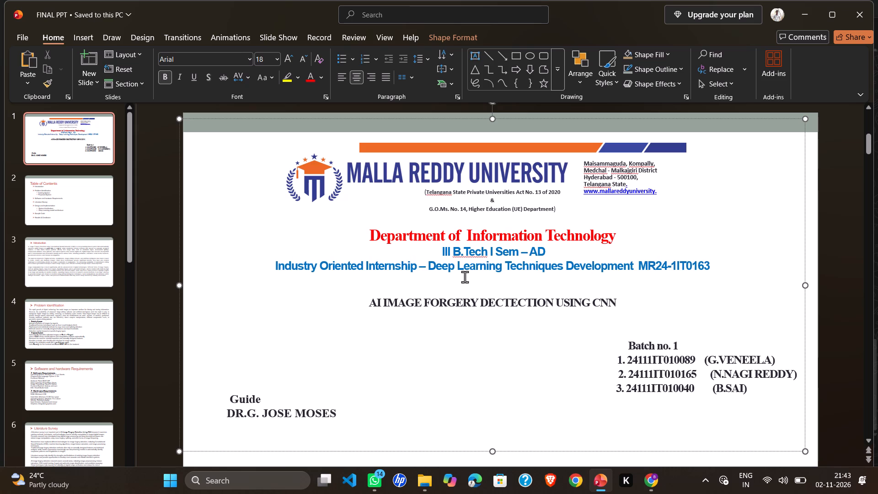
# Remove the blank line above AI IMAGE FORGERY DECTECTION USING CNN and indent that title by three spaces on the line directly below the internship line.
pyautogui.click(373, 304)
pyautogui.press('BackSpace')
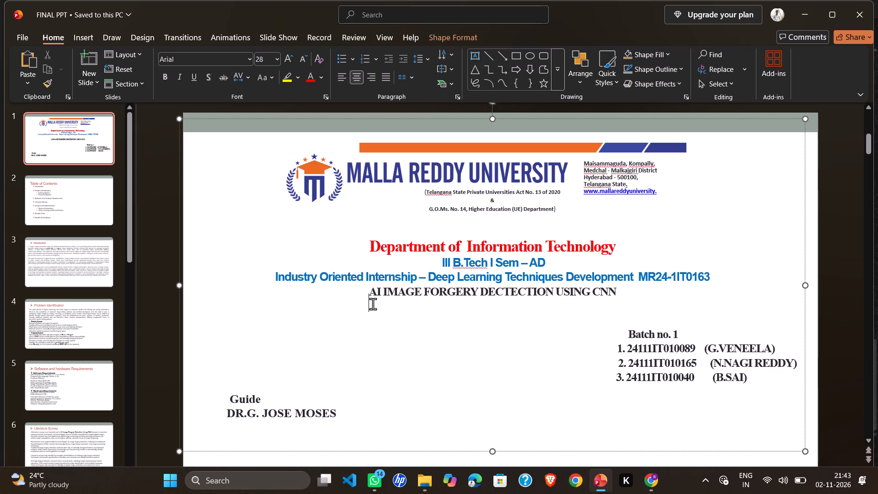
pyautogui.press('BackSpace')
pyautogui.press('Return')
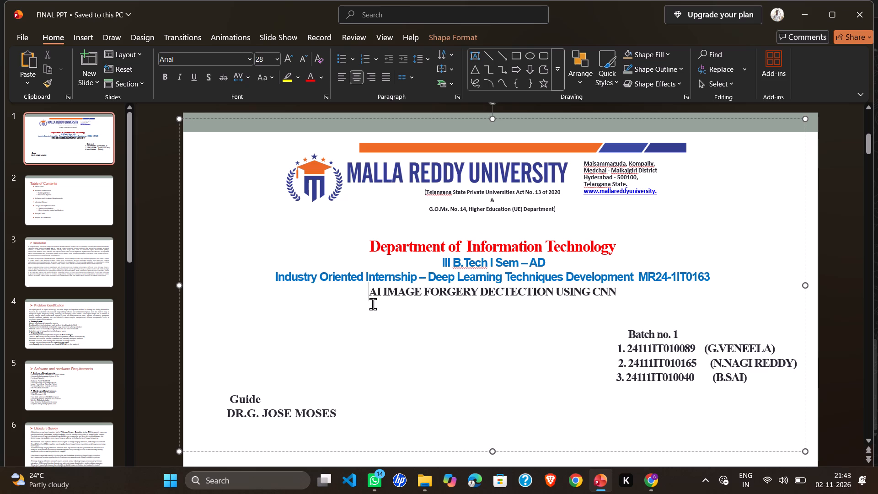
pyautogui.press('space')
pyautogui.press('space')
pyautogui.press('space')
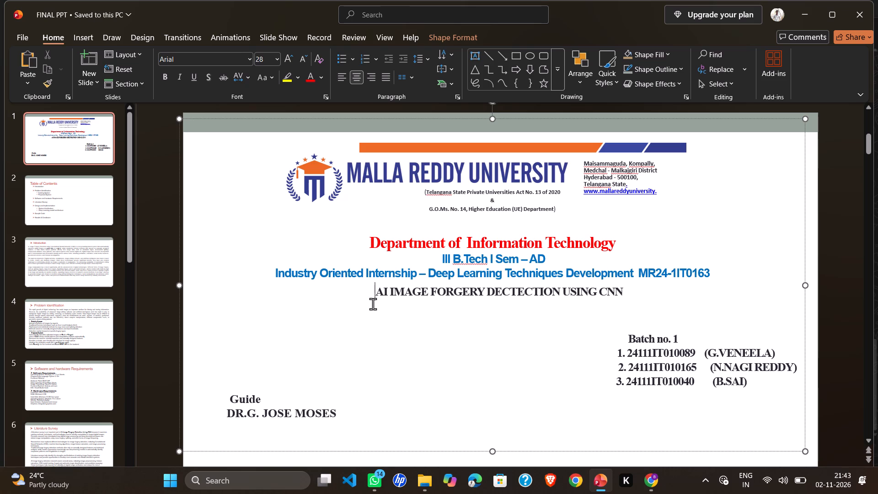
pyautogui.press('Return')
pyautogui.press('BackSpace')
pyautogui.press('Return')
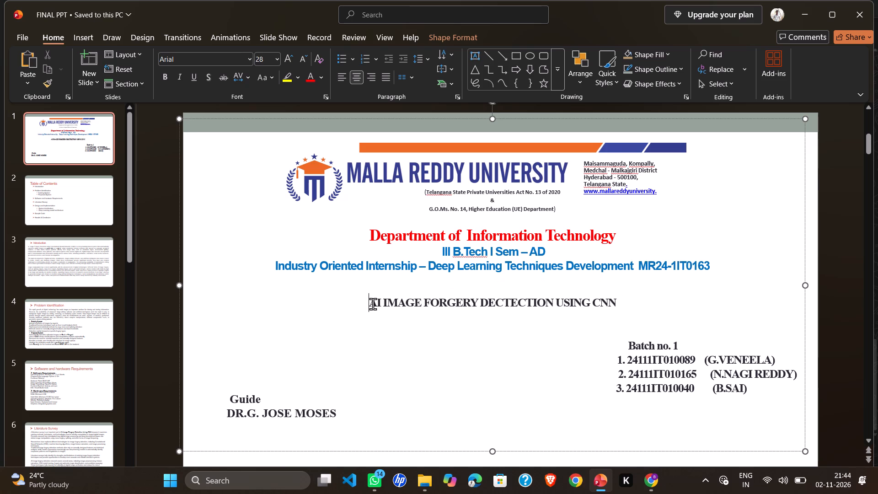
pyautogui.press('BackSpace')
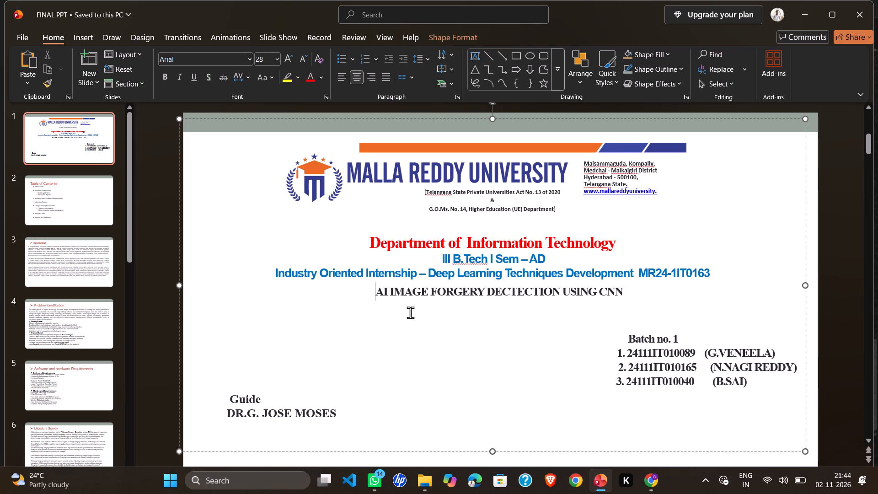
# Look through slides 2 to 8 of the presentation, from the Table of Contents onward, and return to the title slide.
pyautogui.click(58, 208)
pyautogui.press('Down')
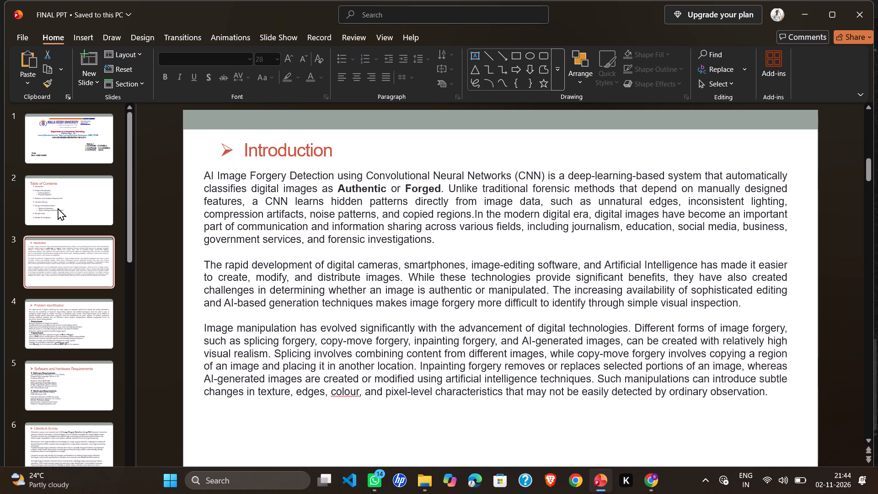
pyautogui.press('Down')
pyautogui.press('Down')
pyautogui.press('Down')
pyautogui.press('Down')
pyautogui.press('Down')
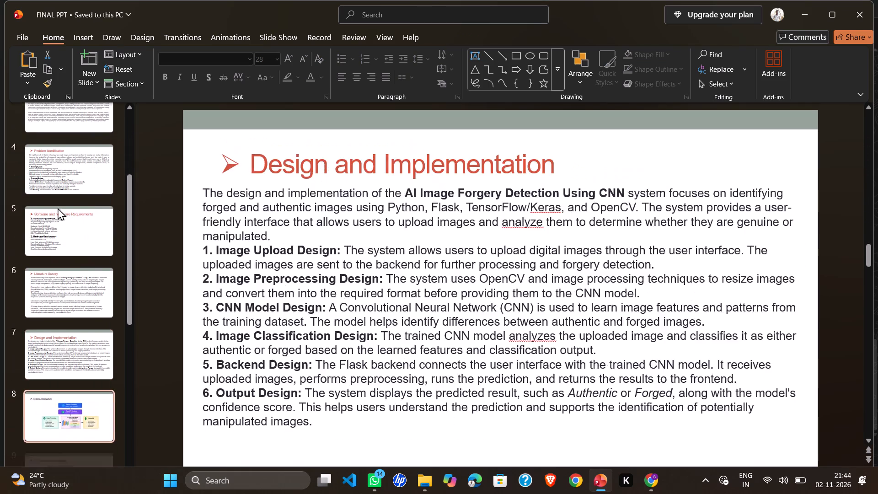
pyautogui.press('Up')
pyautogui.press('Up')
pyautogui.press('Up')
pyautogui.press('Up')
pyautogui.press('Up')
pyautogui.press('Up')
pyautogui.press('Up')
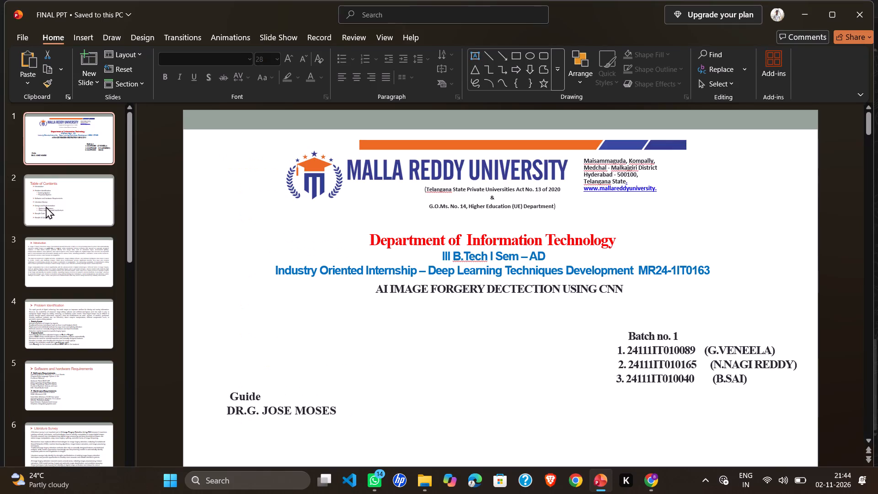
# Start saving a copy of the presentation to the Desktop folder on this PC, with the file name PPTFINAL.
pyautogui.click(19, 39)
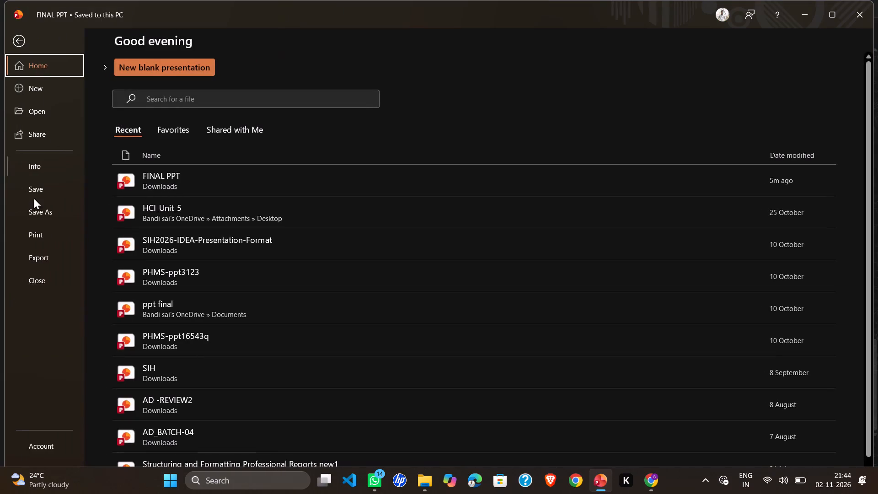
pyautogui.click(38, 210)
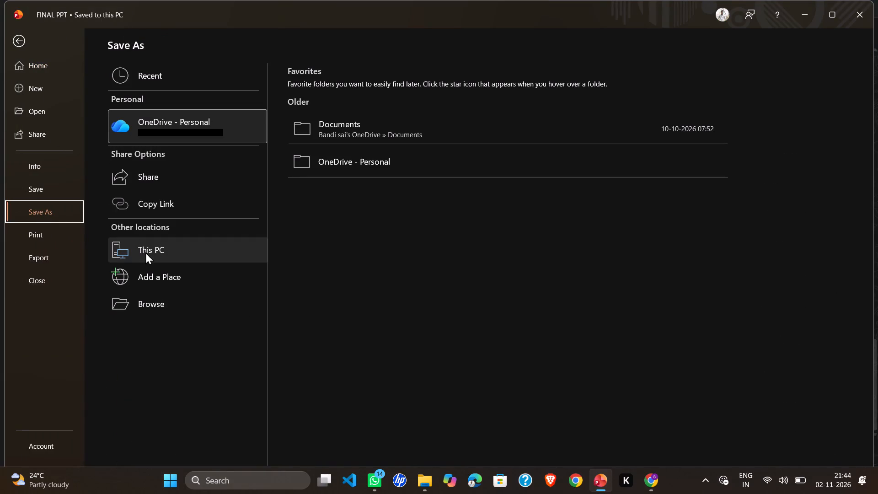
pyautogui.click(145, 252)
pyautogui.click(363, 185)
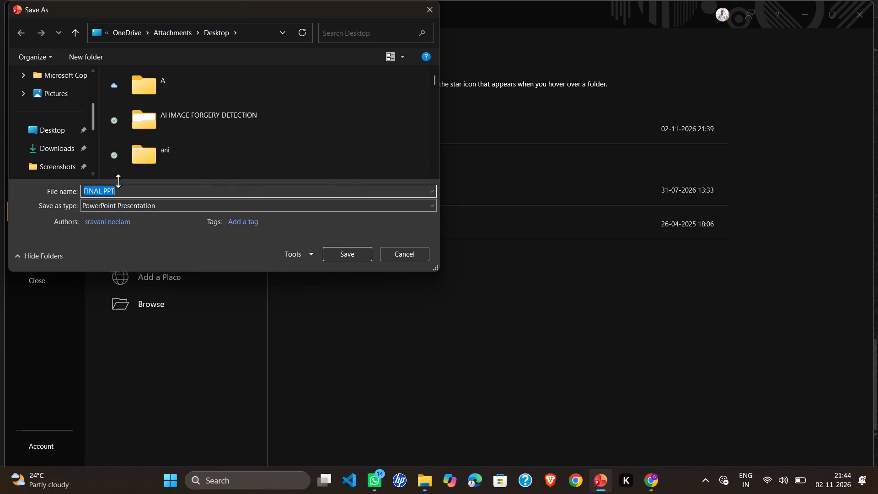
pyautogui.click(118, 188)
pyautogui.press('BackSpace')
pyautogui.press('BackSpace')
pyautogui.press('BackSpace')
pyautogui.press('BackSpace')
pyautogui.press('BackSpace')
pyautogui.press('BackSpace')
pyautogui.press('BackSpace')
pyautogui.press('BackSpace')
pyautogui.press('BackSpace')
pyautogui.press('BackSpace')
pyautogui.press('BackSpace')
pyautogui.press('BackSpace')
pyautogui.press('BackSpace')
pyautogui.press('BackSpace')
pyautogui.press('BackSpace')
pyautogui.press('BackSpace')
pyautogui.press('BackSpace')
pyautogui.press('BackSpace')
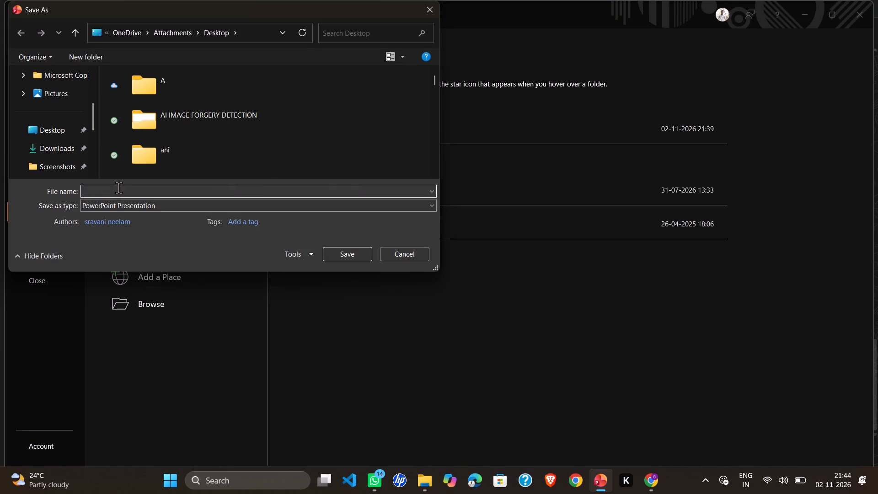
pyautogui.write('PPT')
pyautogui.write('FI')
pyautogui.write('NAL')
# Choose PDF as the file format for the PPTFINAL copy and save it.
pyautogui.click(149, 203)
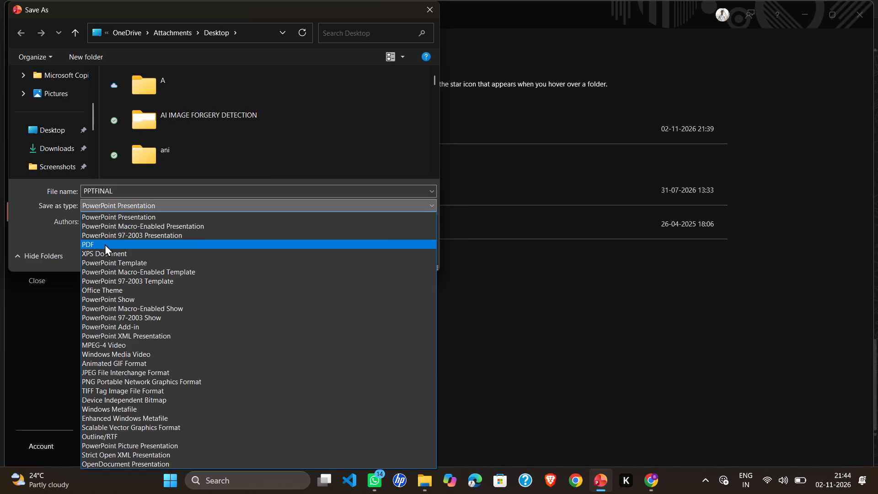
pyautogui.click(105, 244)
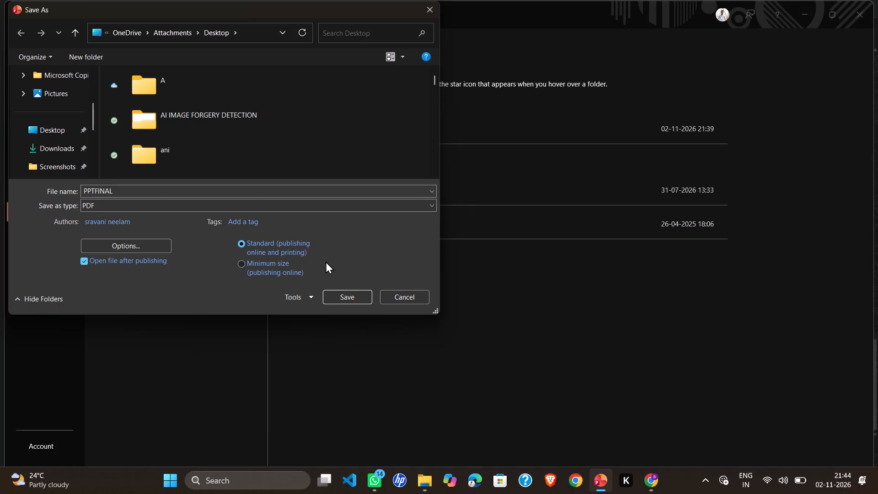
pyautogui.click(344, 295)
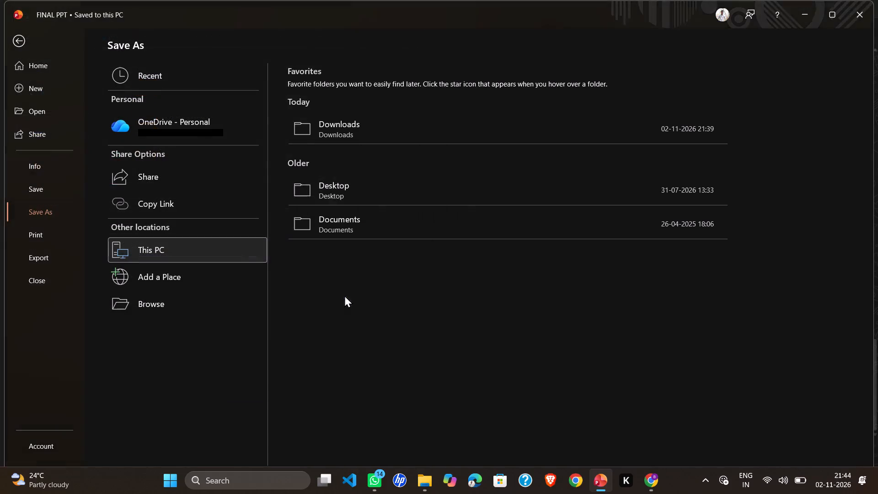
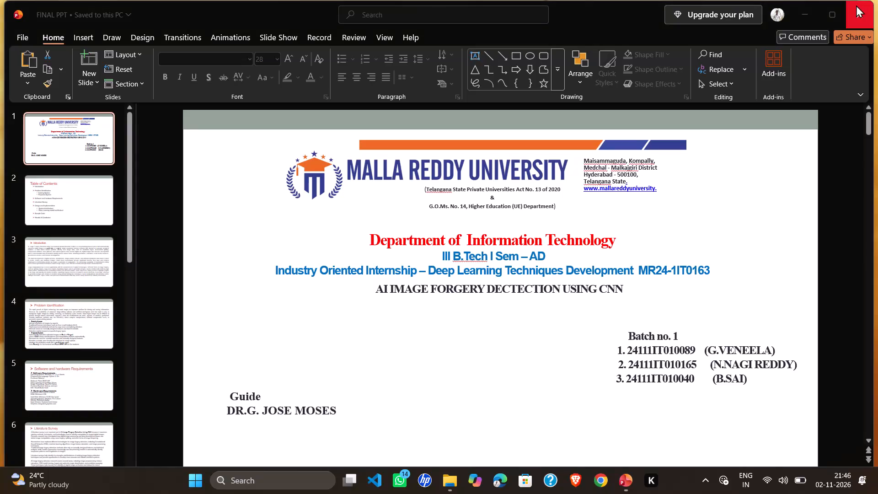
# Close the FINAL PPT presentation without saving its changes, and close the Downloads folder window.
pyautogui.click(856, 5)
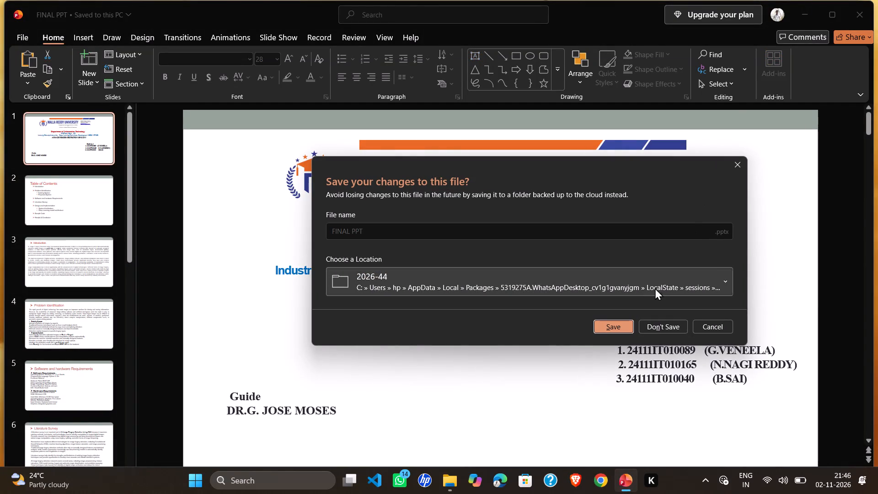
pyautogui.click(656, 326)
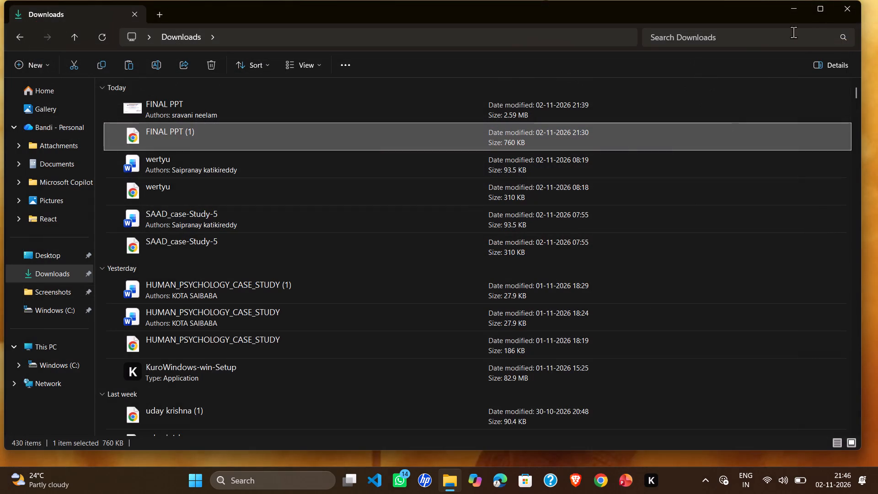
pyautogui.click(845, 12)
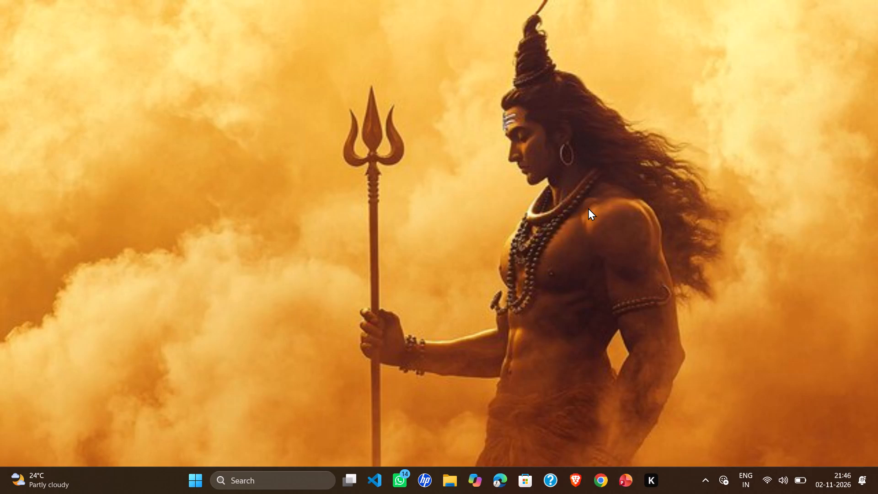
# Refresh the empty desktop twice and turn on the display of the desktop icons.
pyautogui.rightClick(588, 208)
pyautogui.click(623, 262)
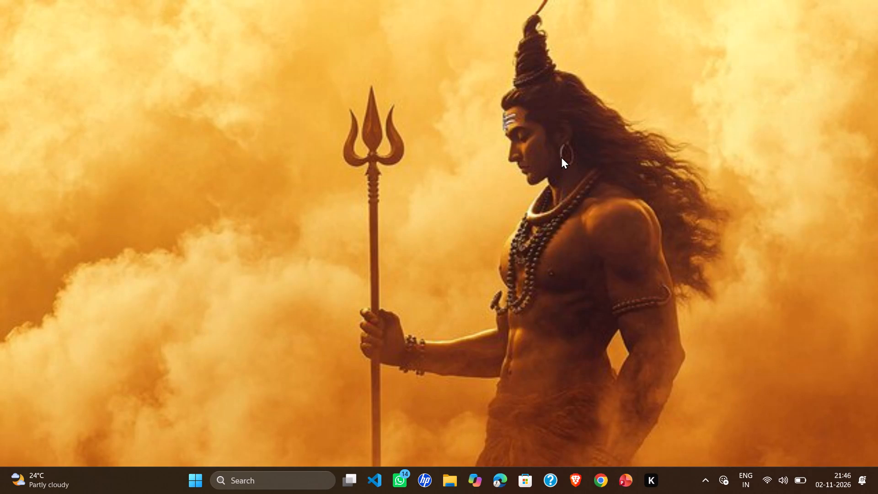
pyautogui.rightClick(561, 156)
pyautogui.click(593, 240)
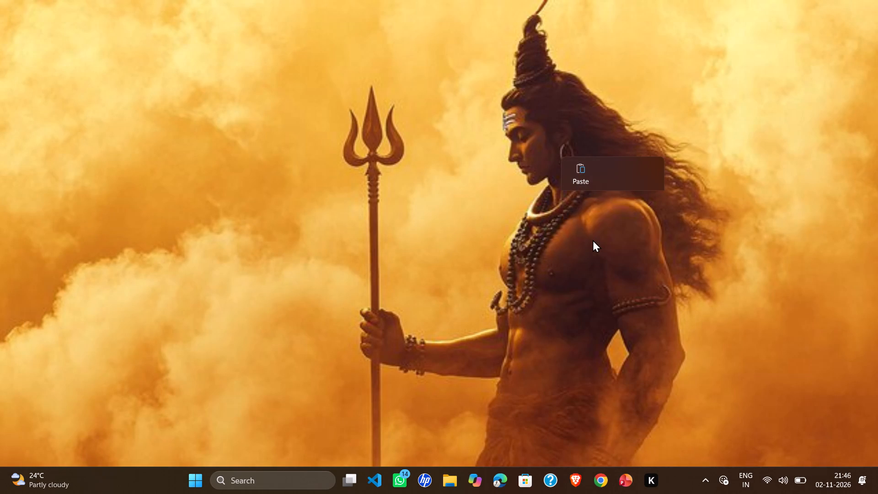
pyautogui.rightClick(559, 207)
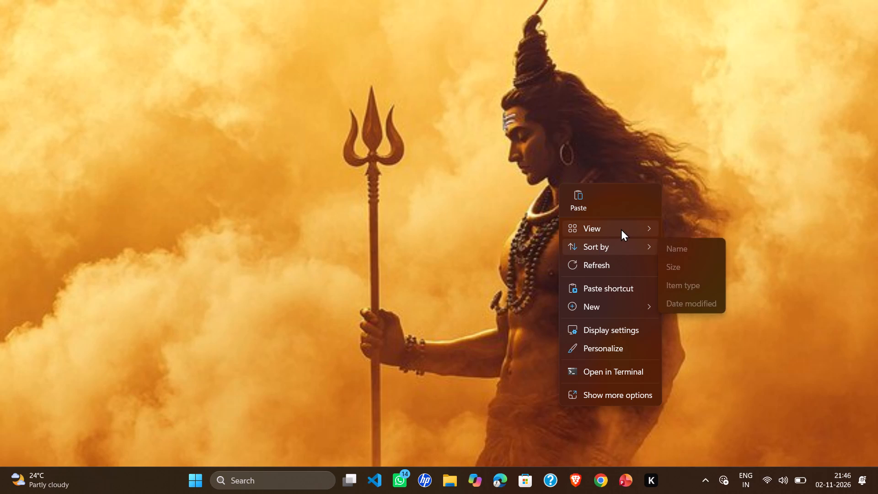
pyautogui.click(716, 328)
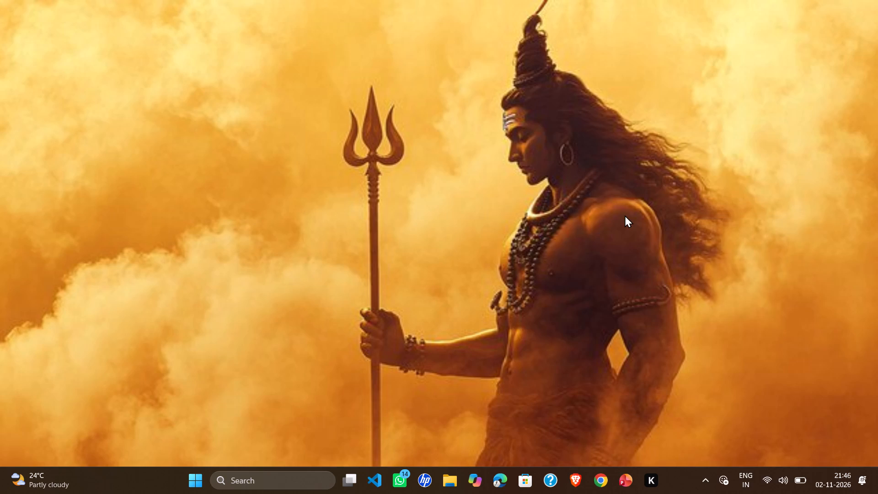
# Refresh the desktop twice with its icons shown.
pyautogui.rightClick(625, 215)
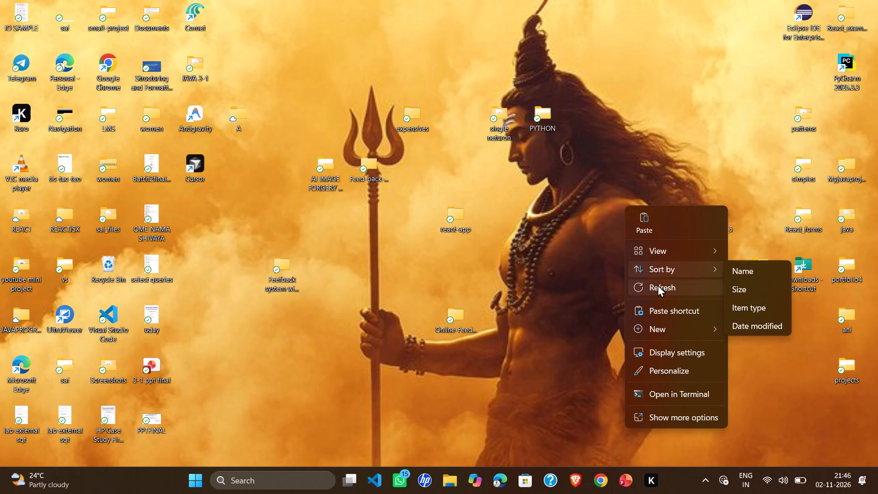
pyautogui.click(658, 285)
pyautogui.rightClick(582, 252)
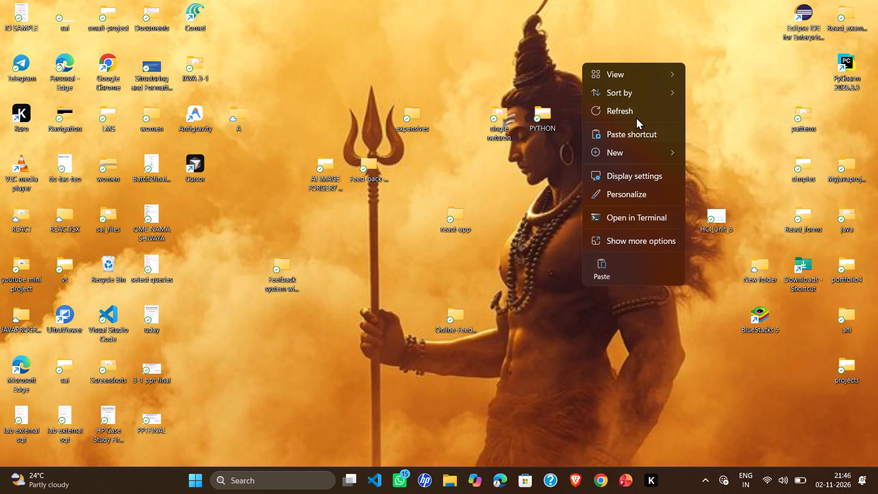
pyautogui.click(627, 112)
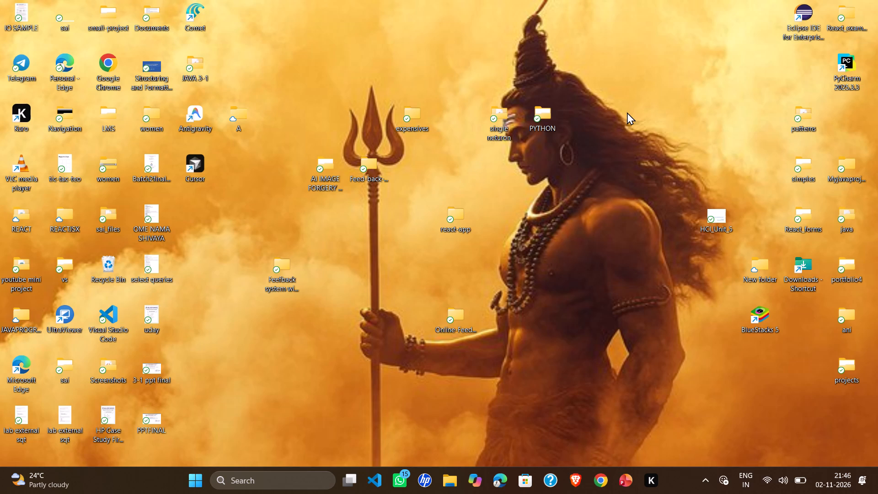